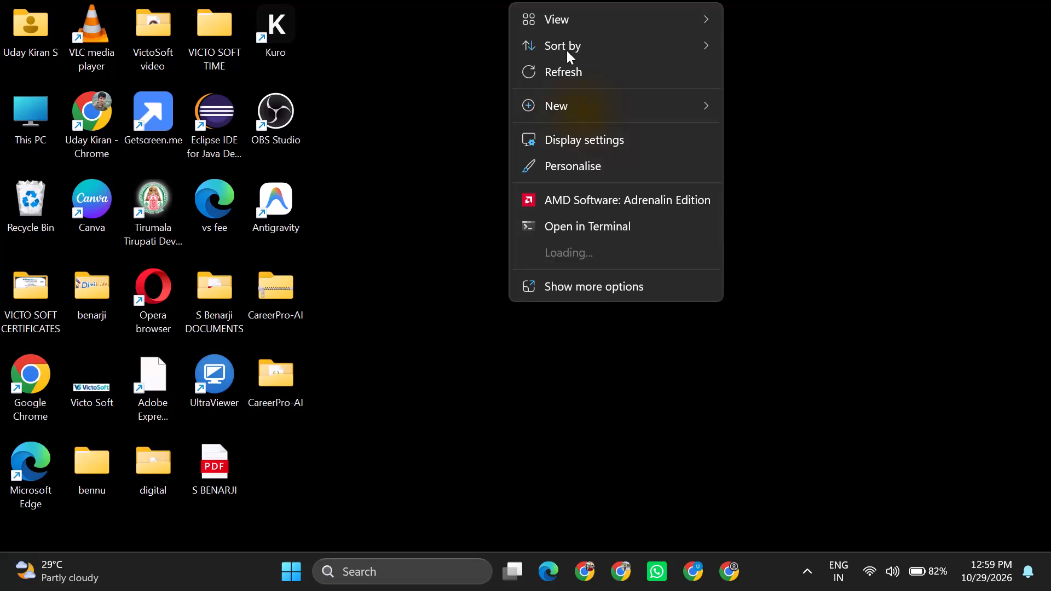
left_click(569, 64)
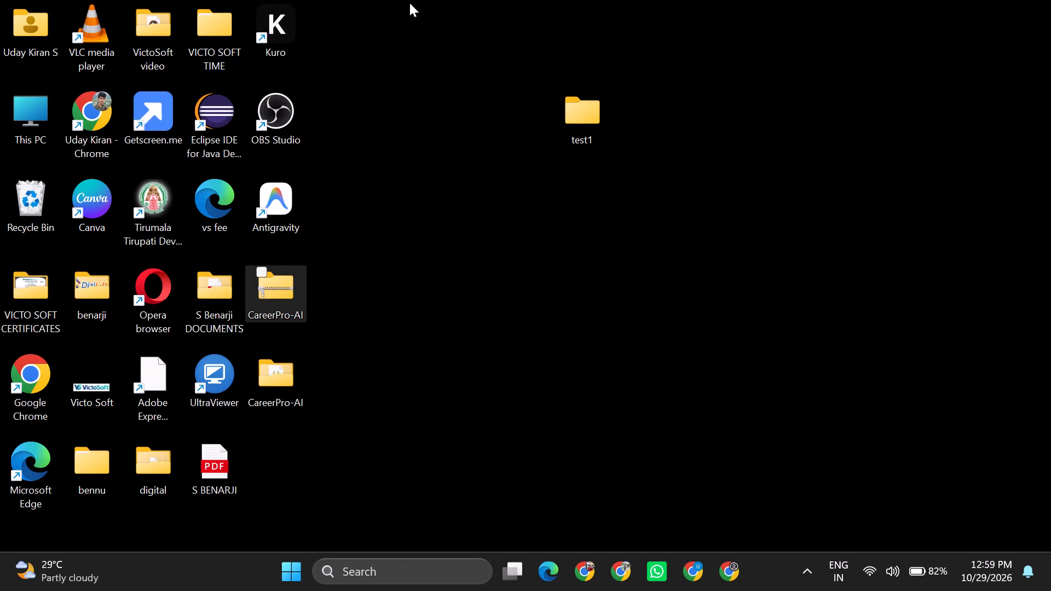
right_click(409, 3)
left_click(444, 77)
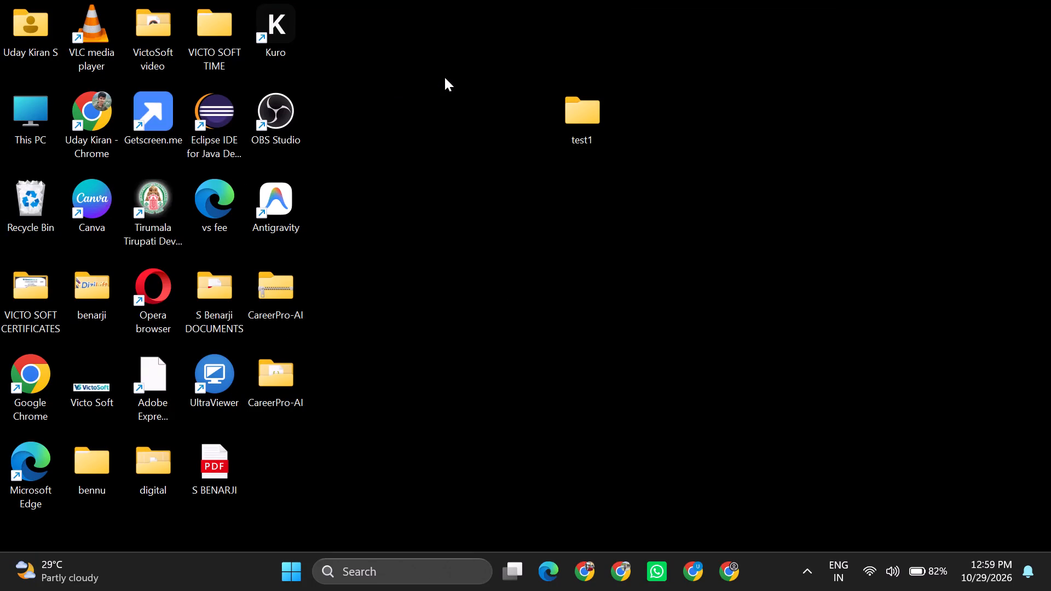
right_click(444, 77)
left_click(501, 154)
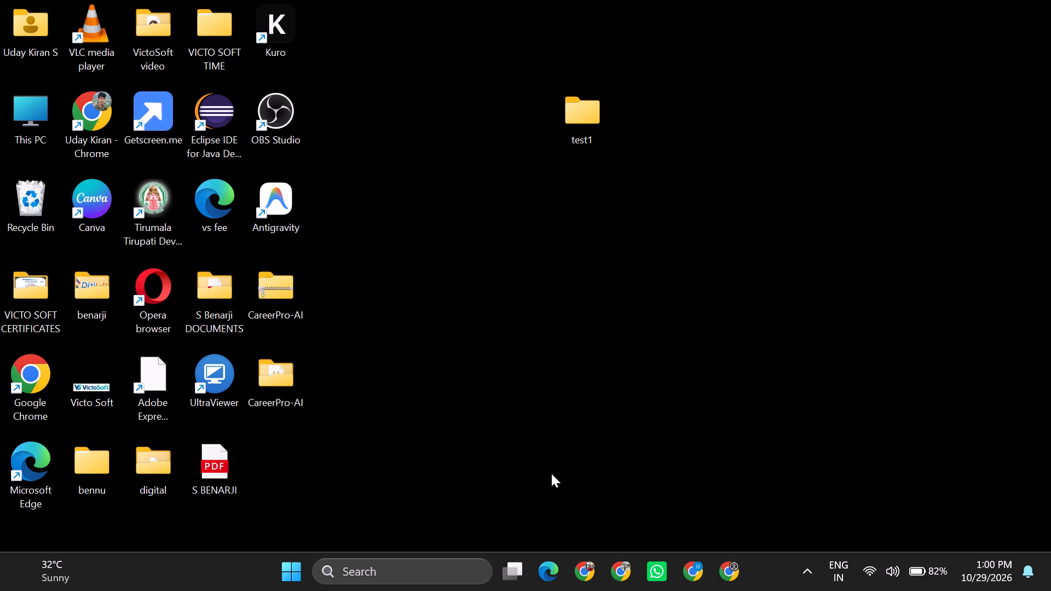
Search the computer for "vis", launch Visual Studio Code, and minimize its window.
type("vi")
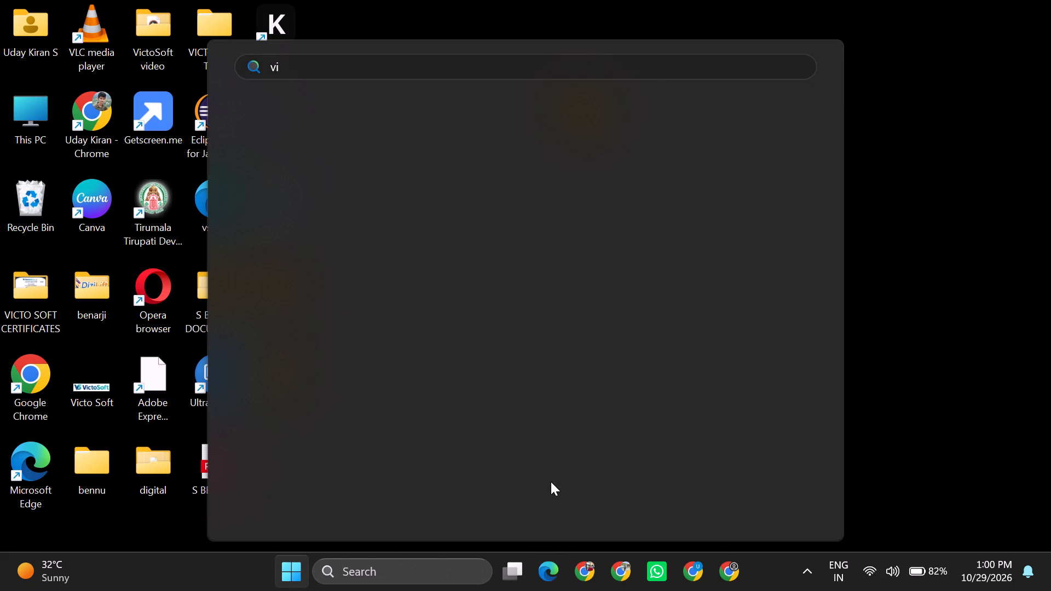
key("Right")
key("Return")
left_click(435, 59)
key("s")
key("Return")
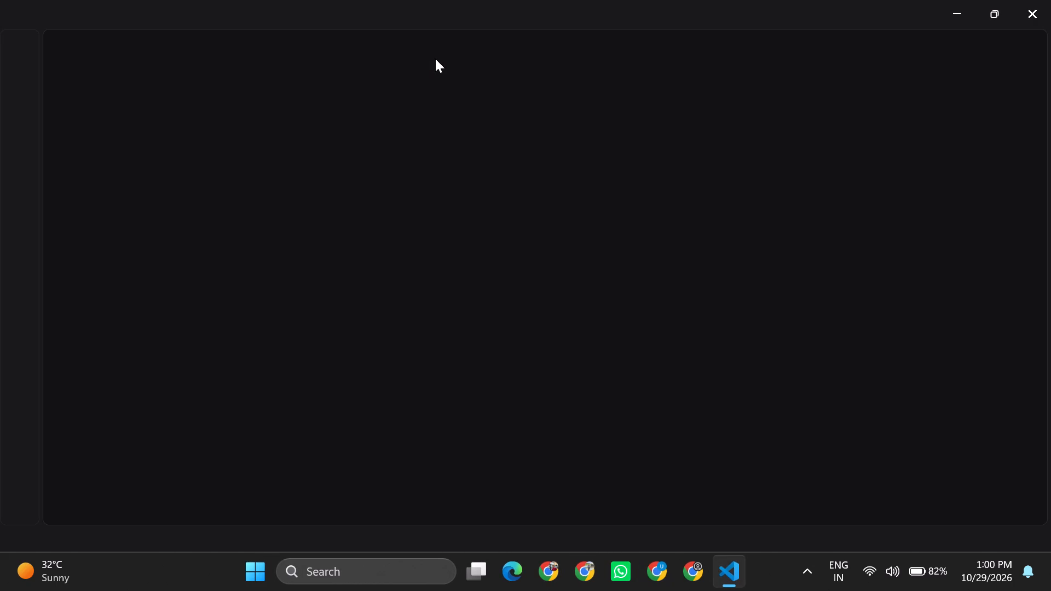
left_click(965, 2)
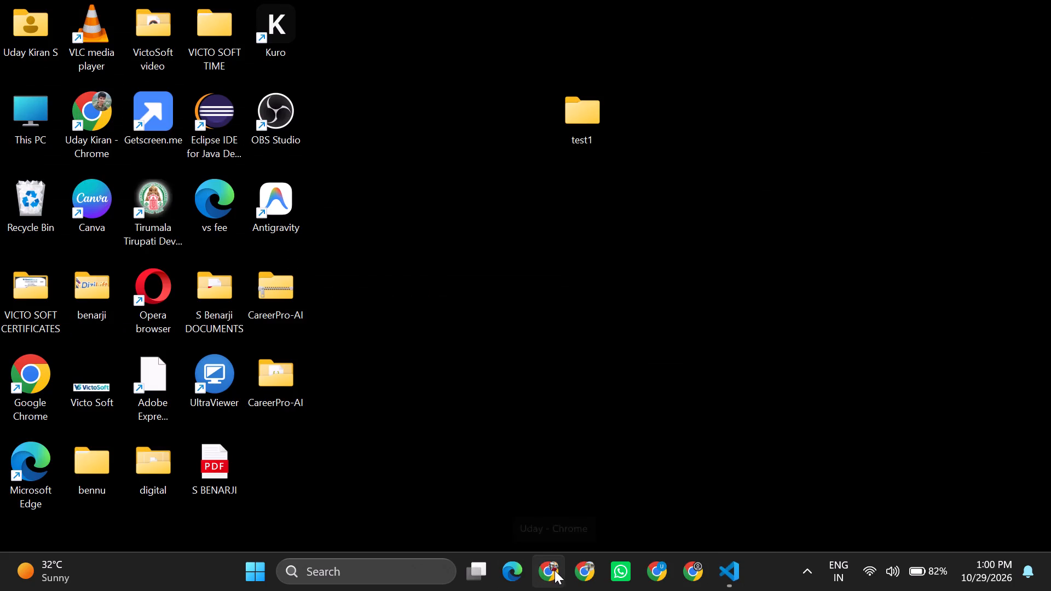
Switch to Chrome, search the web for "map", and open the Google Maps site.
left_click(555, 570)
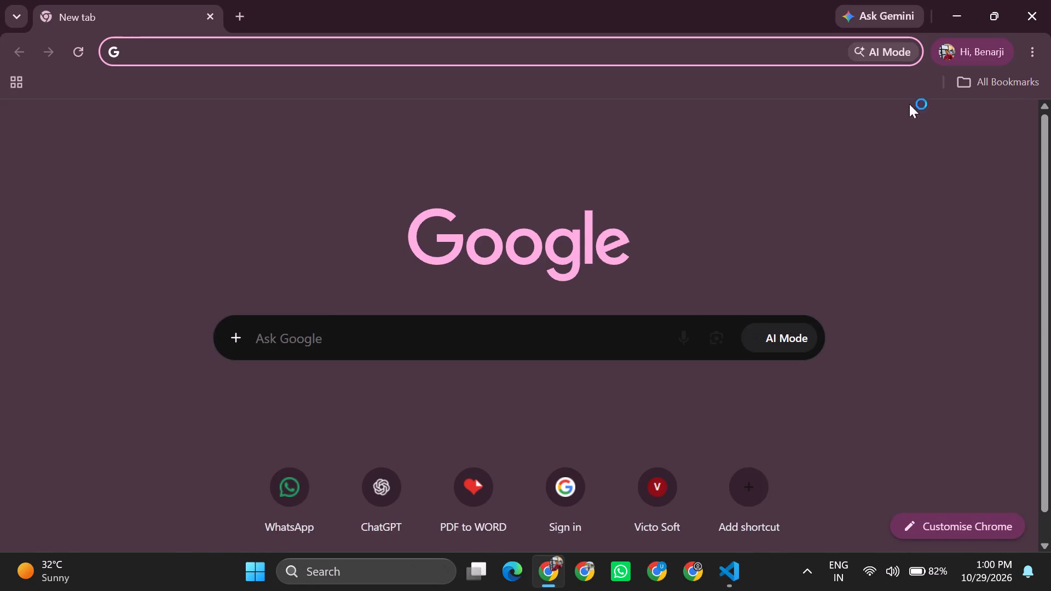
left_click(728, 60)
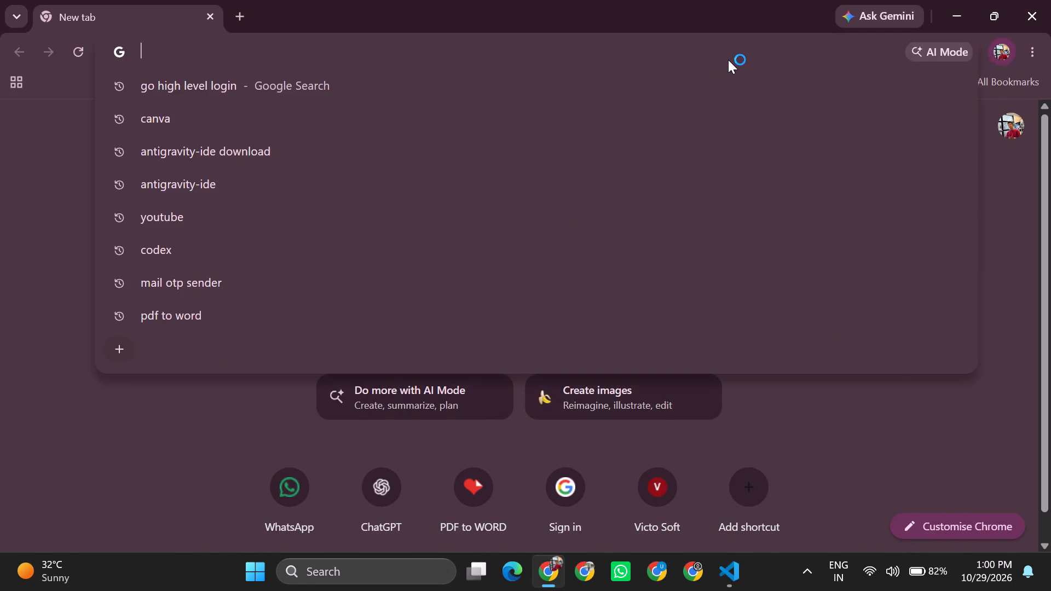
type("map")
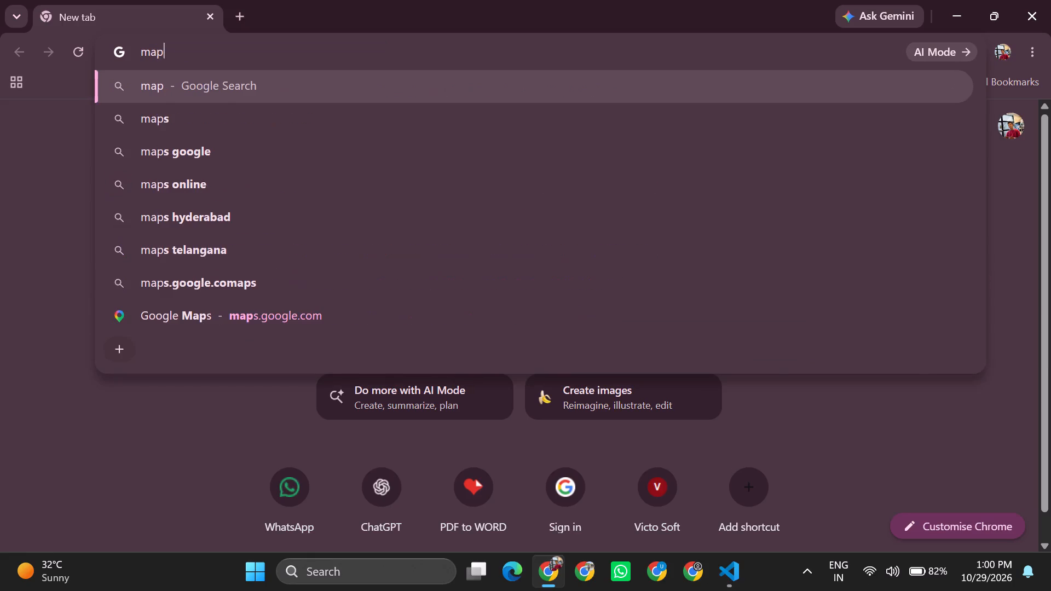
key("Return")
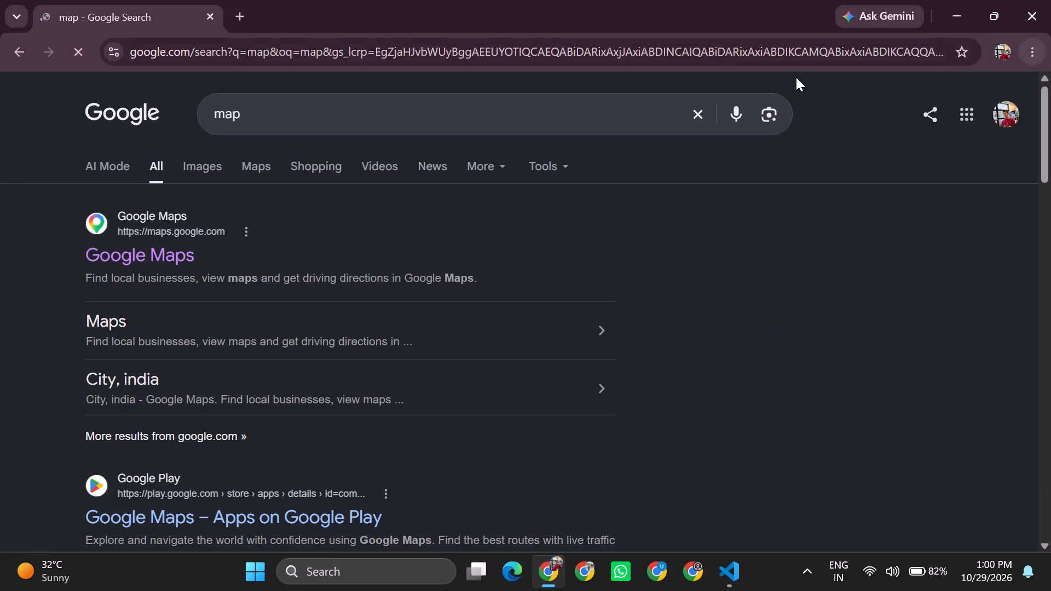
left_click(175, 238)
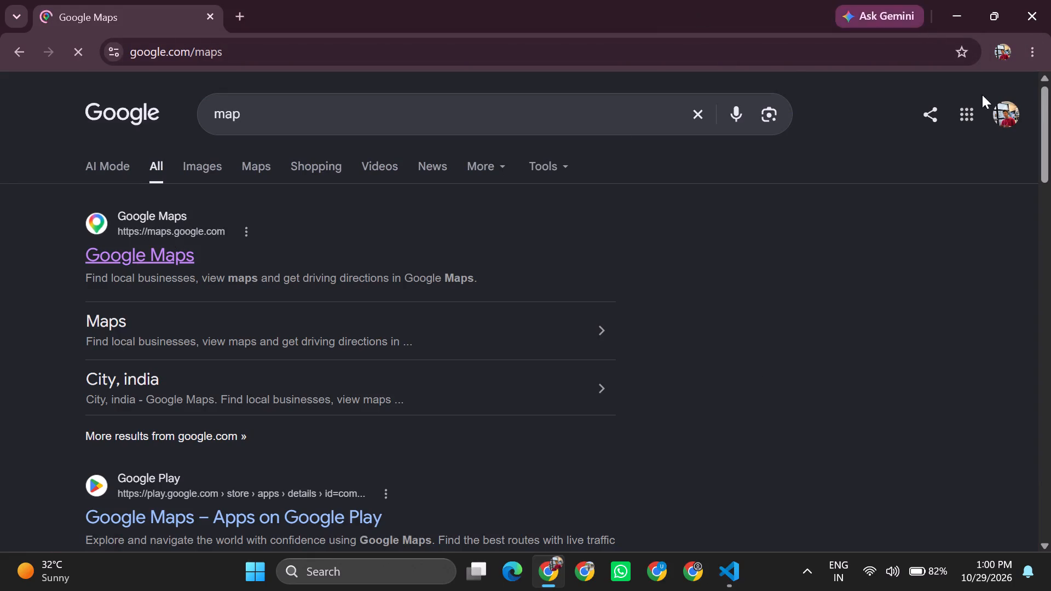
Open a new browser window under the other Chrome profile that manages the VictoSoft business.
left_click(998, 60)
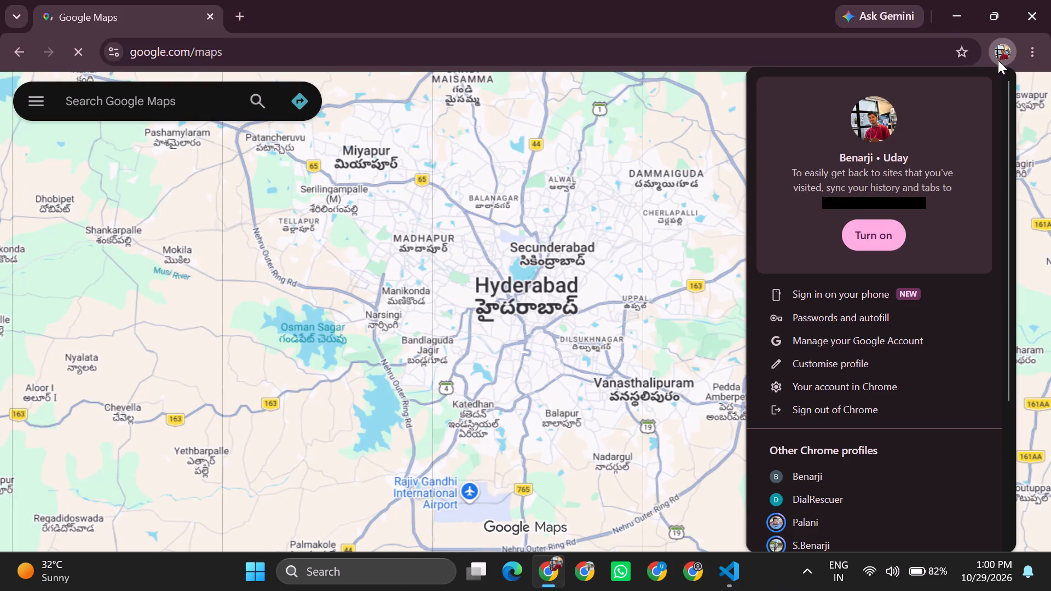
scroll(835, 417, "down", 1)
left_click(830, 340)
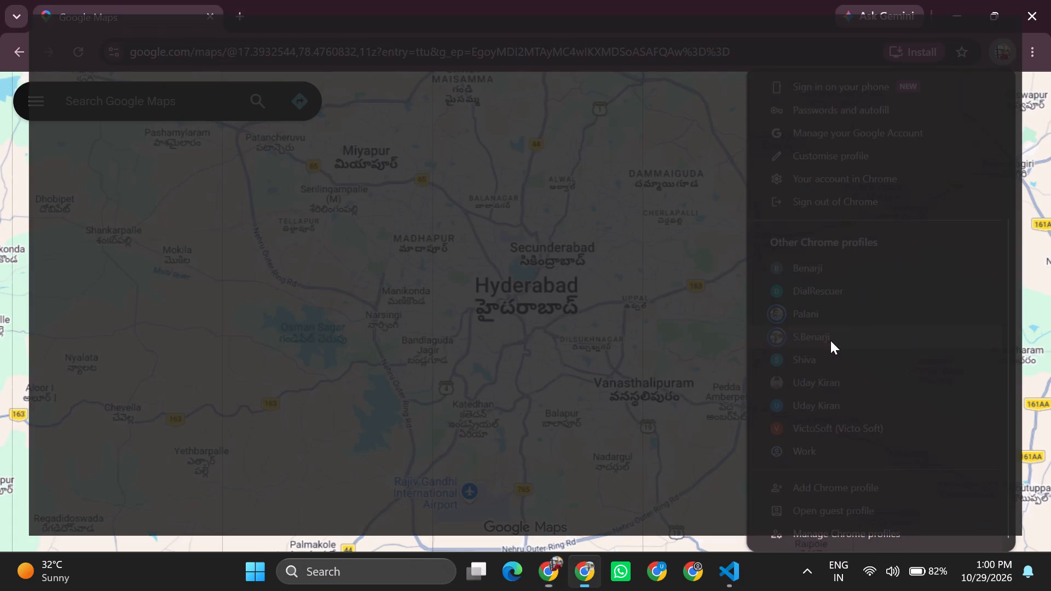
Search Google for "victosoft" in the new profile's window.
left_click(572, 53)
key("v")
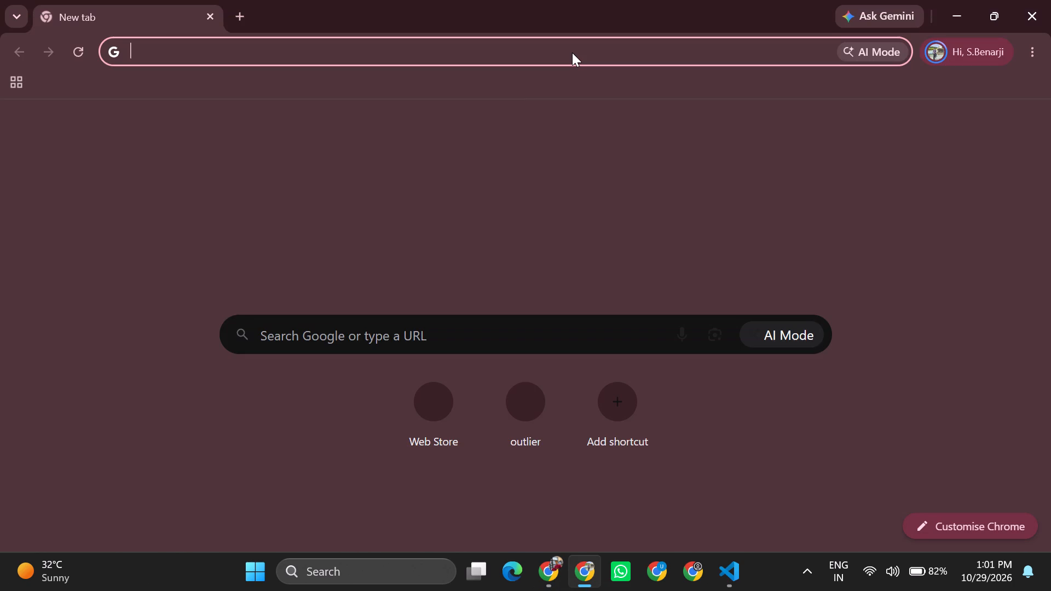
left_click(708, 255)
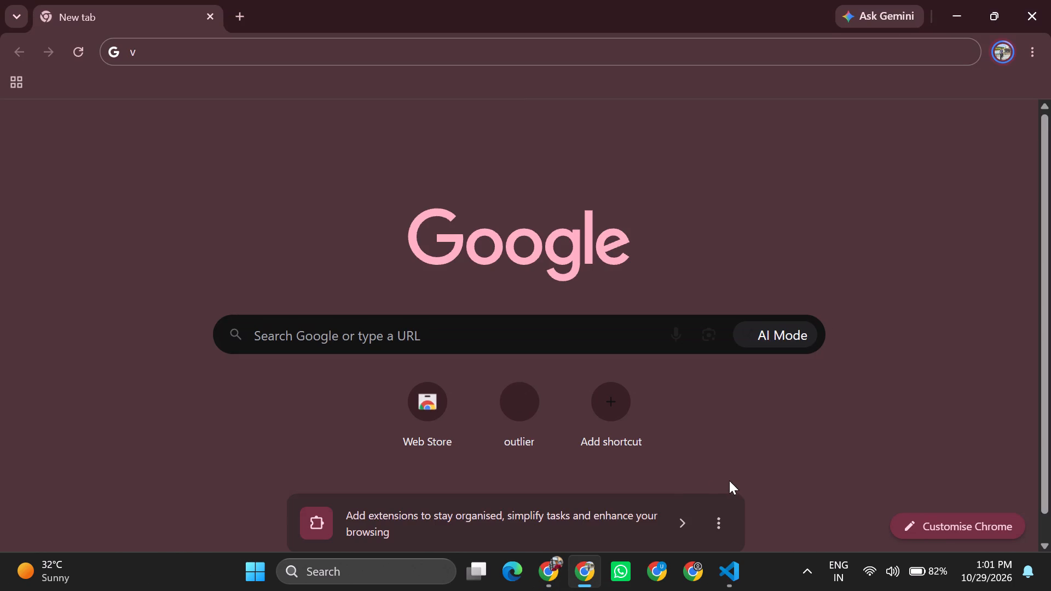
type("ict")
type("osoft")
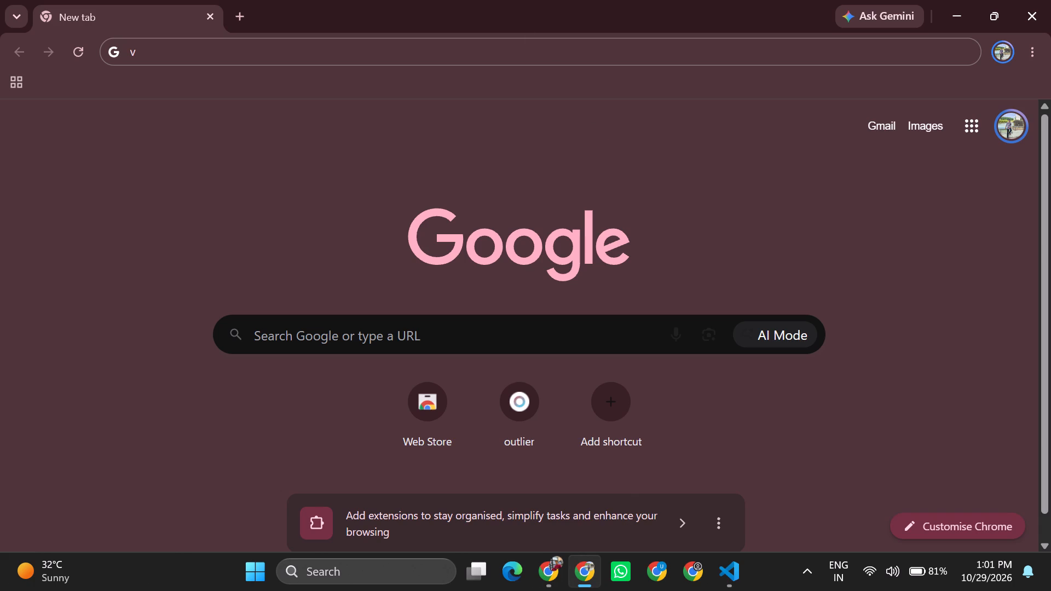
left_click(521, 50)
type("vi")
key("c")
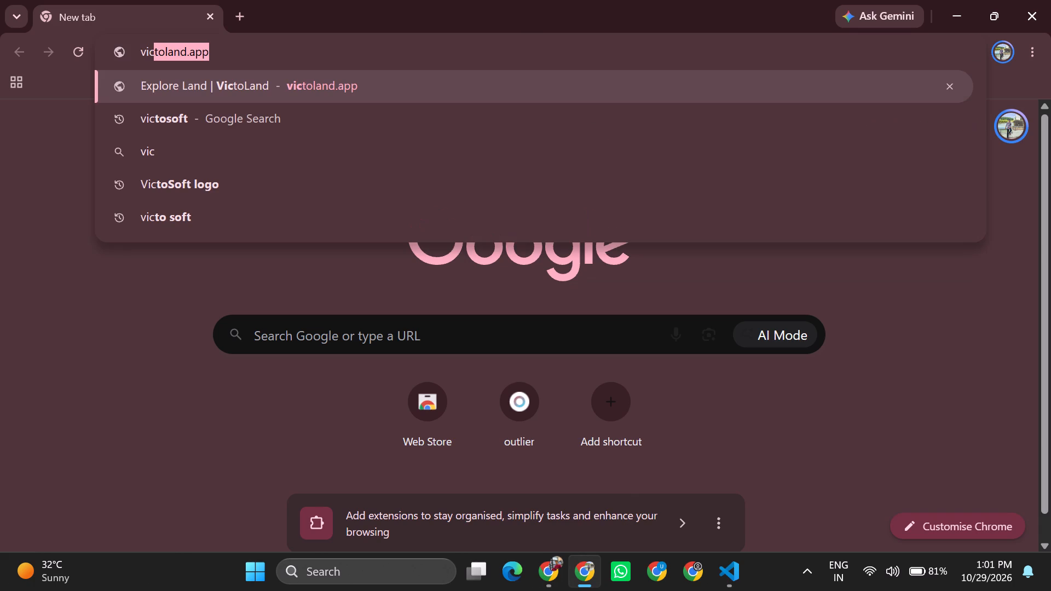
type("to")
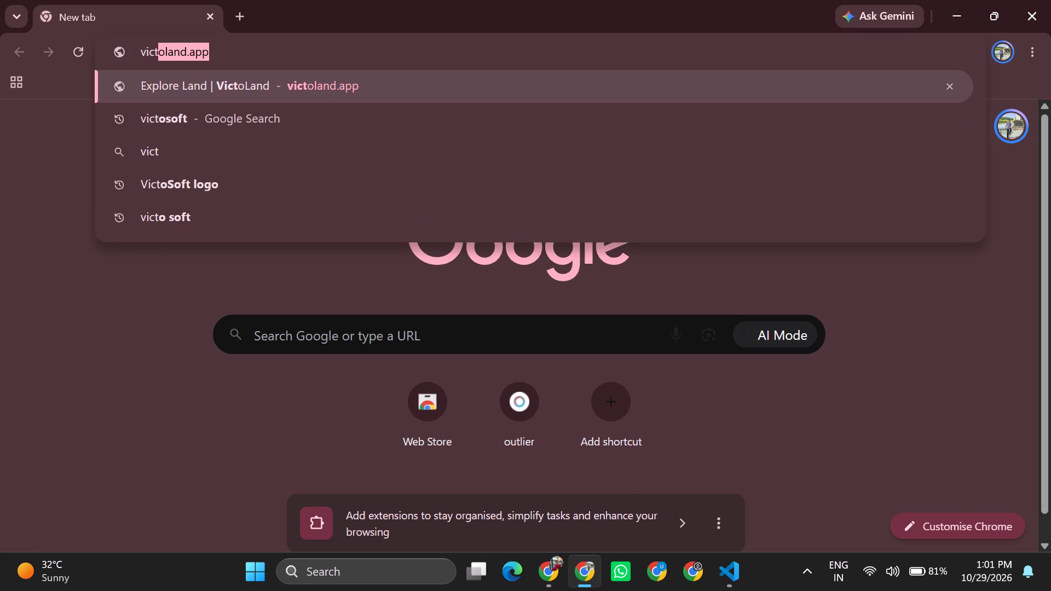
key("Down")
key("Return")
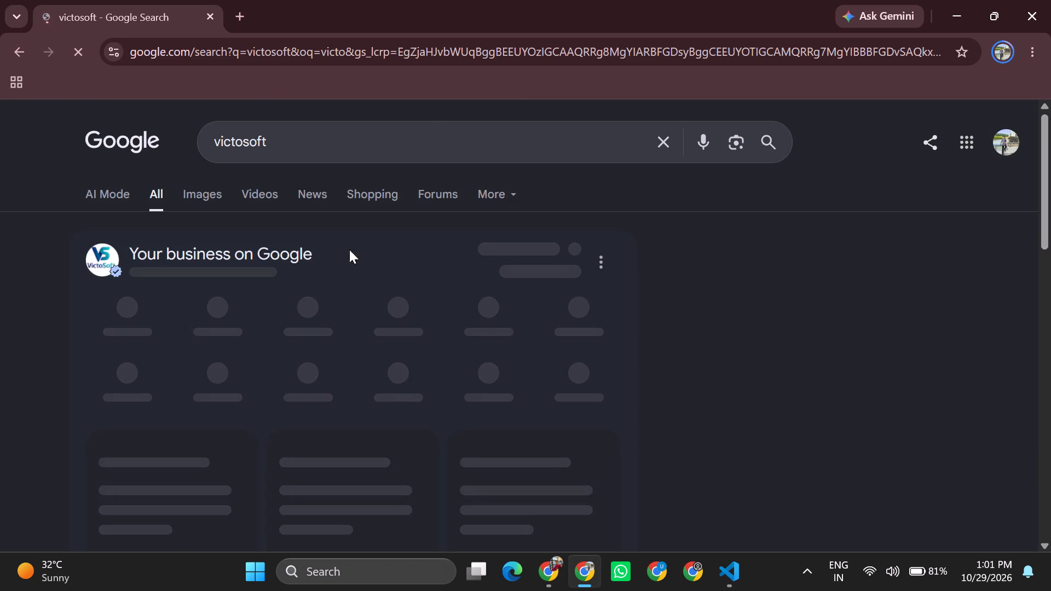
Examine VictoSoft's business listing and its Business information details, and return to the Google Maps window.
scroll(441, 285, "down", 1)
scroll(729, 393, "down", 1)
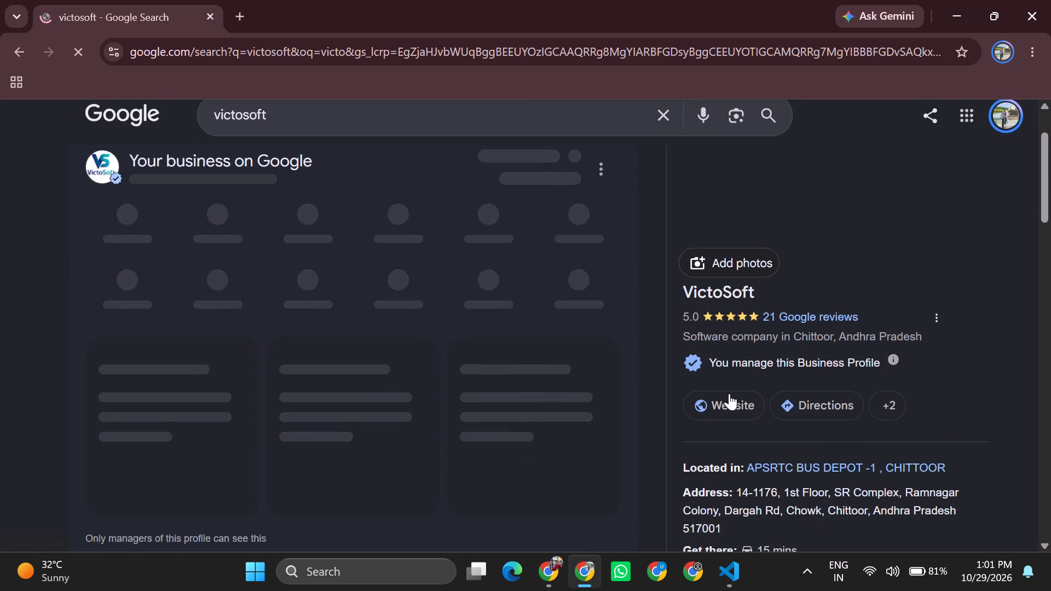
scroll(729, 393, "down", 1)
scroll(837, 415, "up", 1)
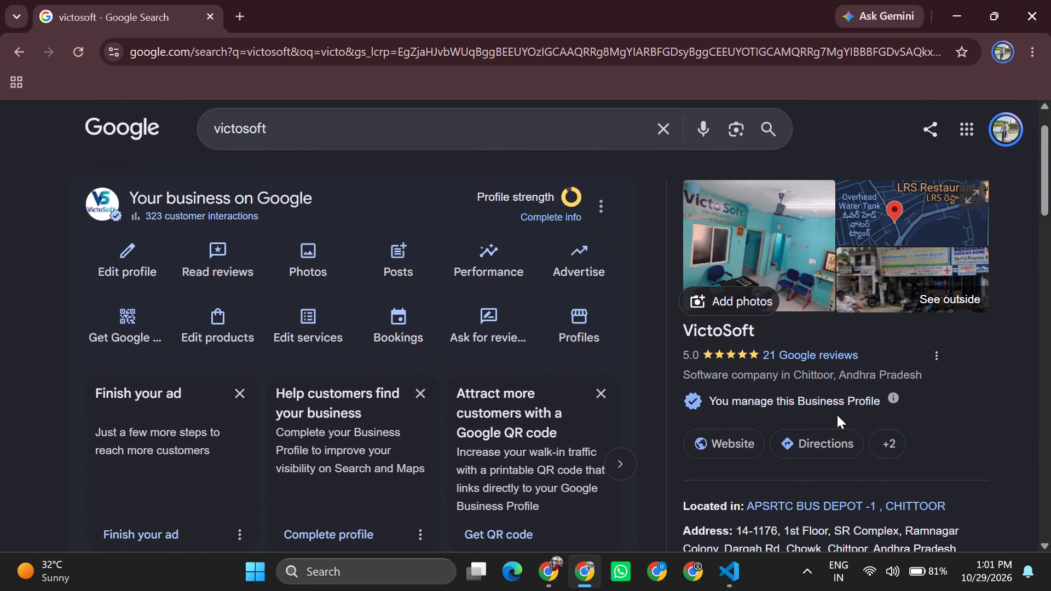
left_click(167, 247)
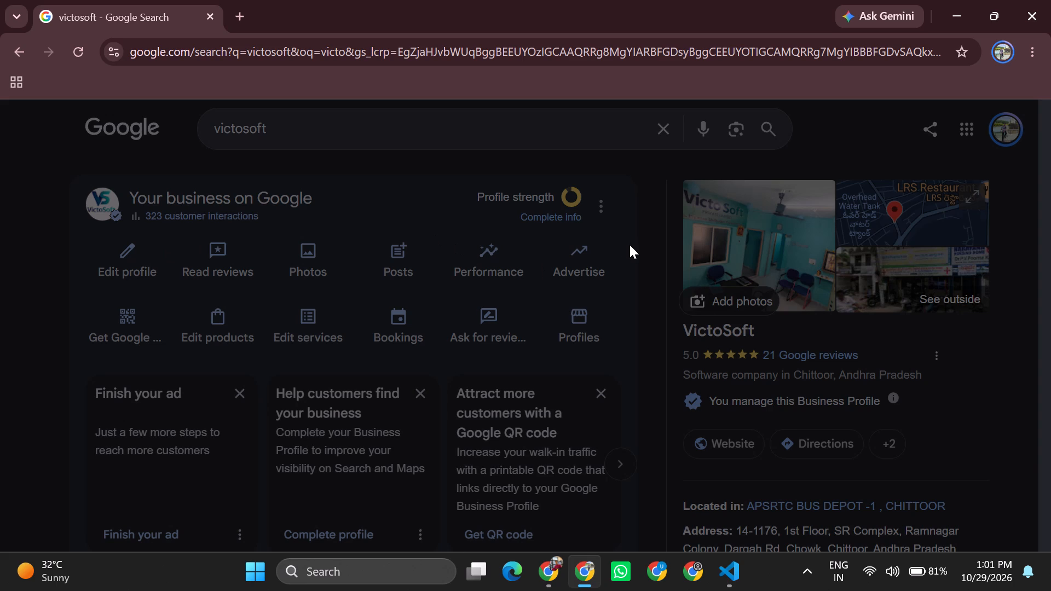
scroll(630, 245, "down", 2)
scroll(425, 339, "down", 3)
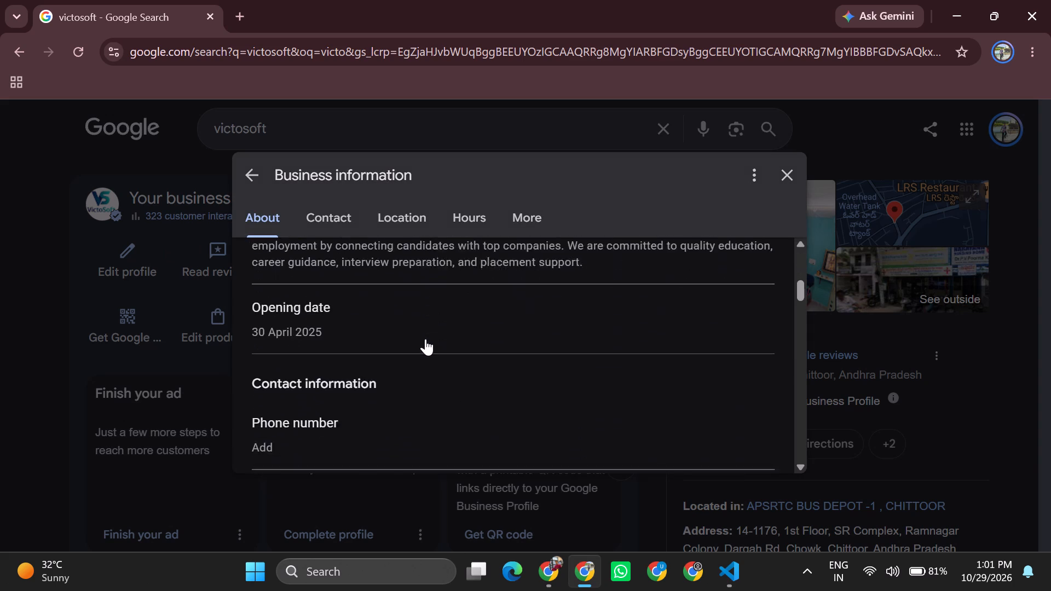
scroll(425, 339, "up", 5)
left_click(954, 16)
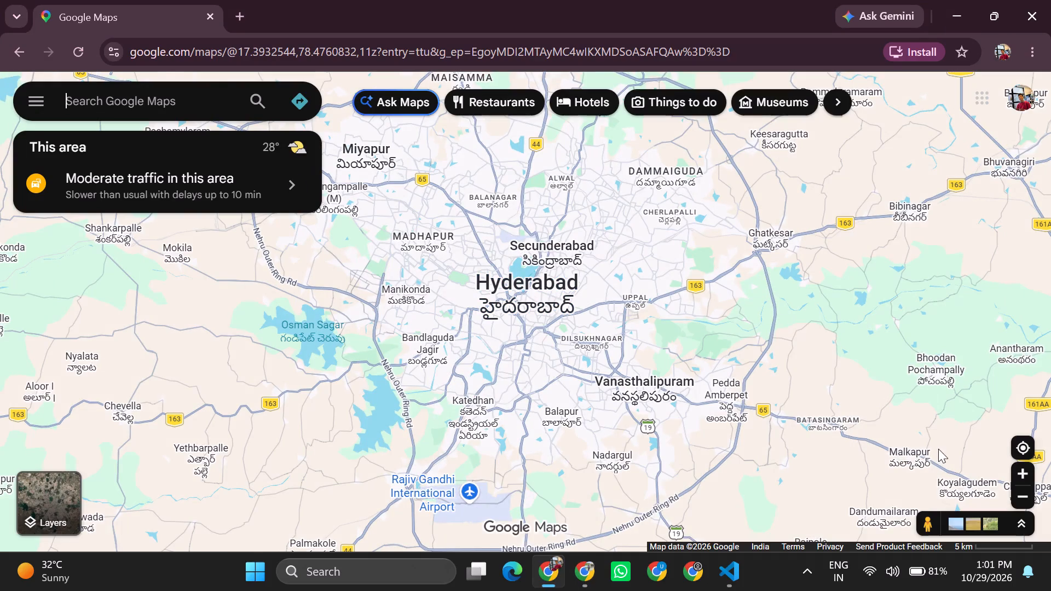
Start adding your business from Google Maps, specifying that the profile is for another business rather than VictoSoft.
left_click(849, 101)
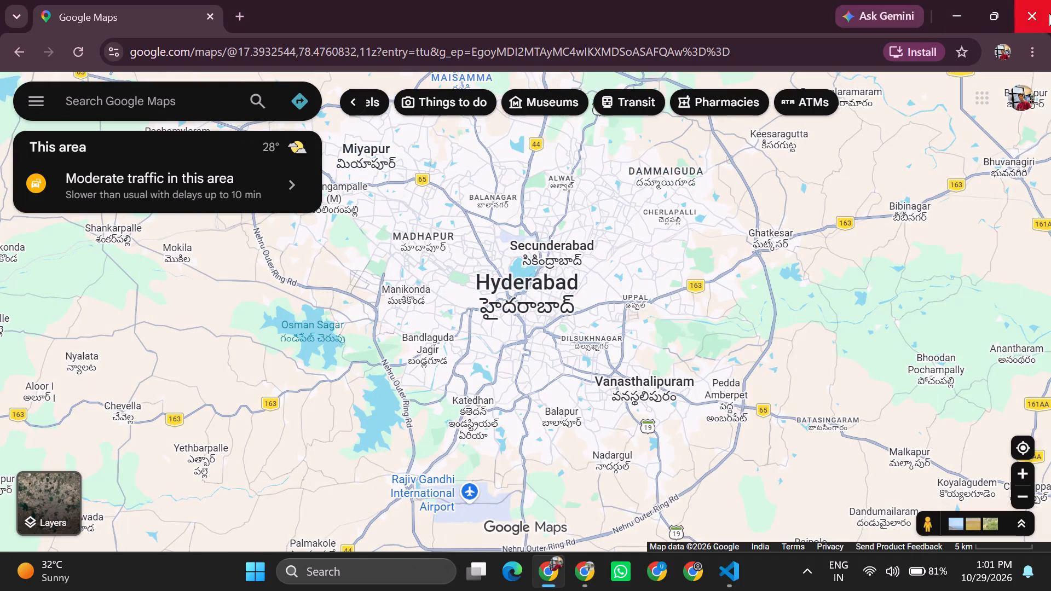
left_click(1028, 92)
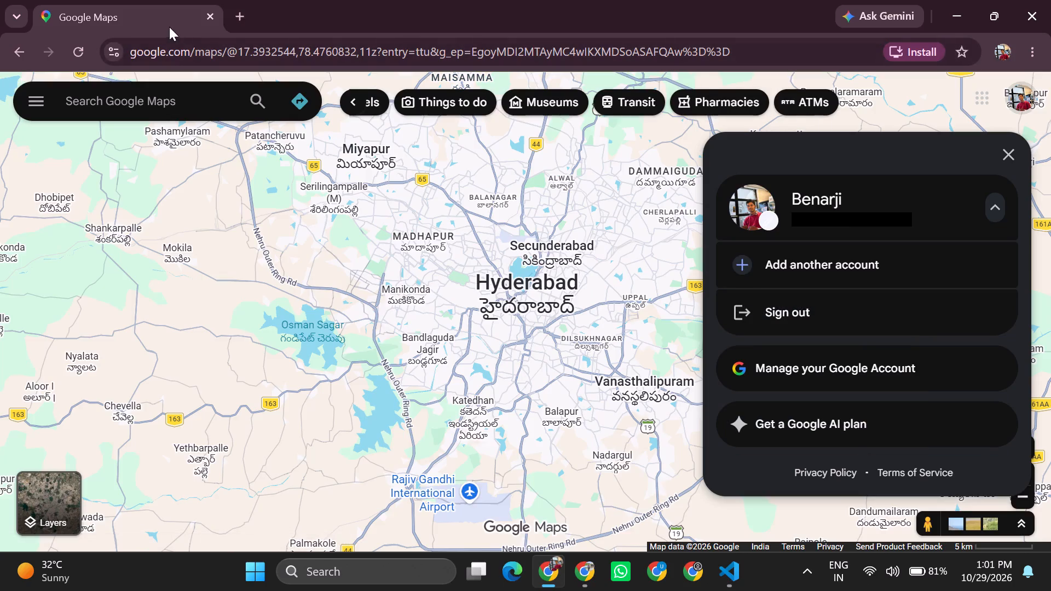
left_click(37, 105)
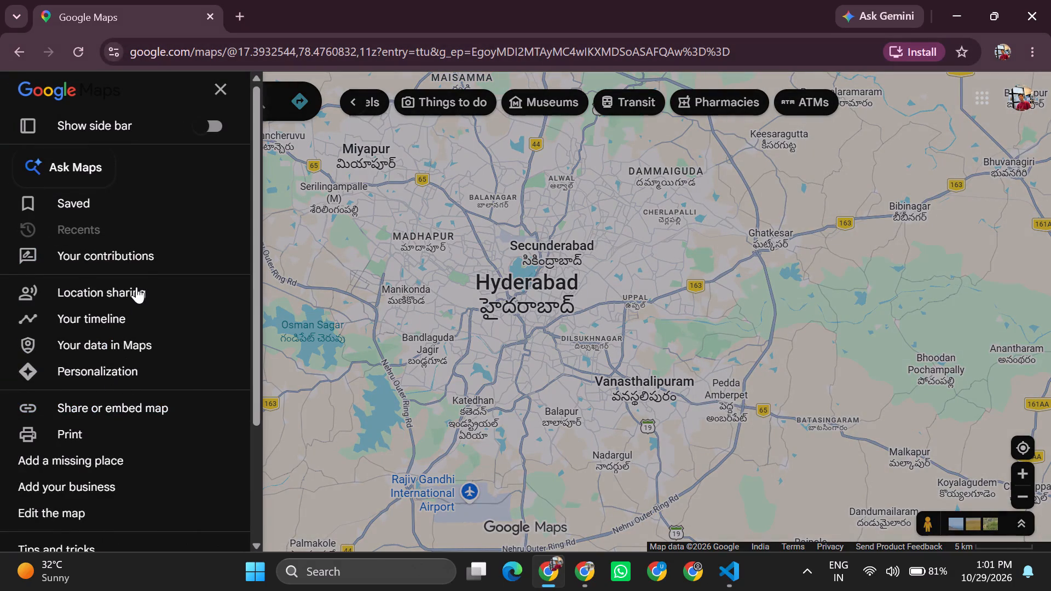
scroll(134, 414, "down", 1)
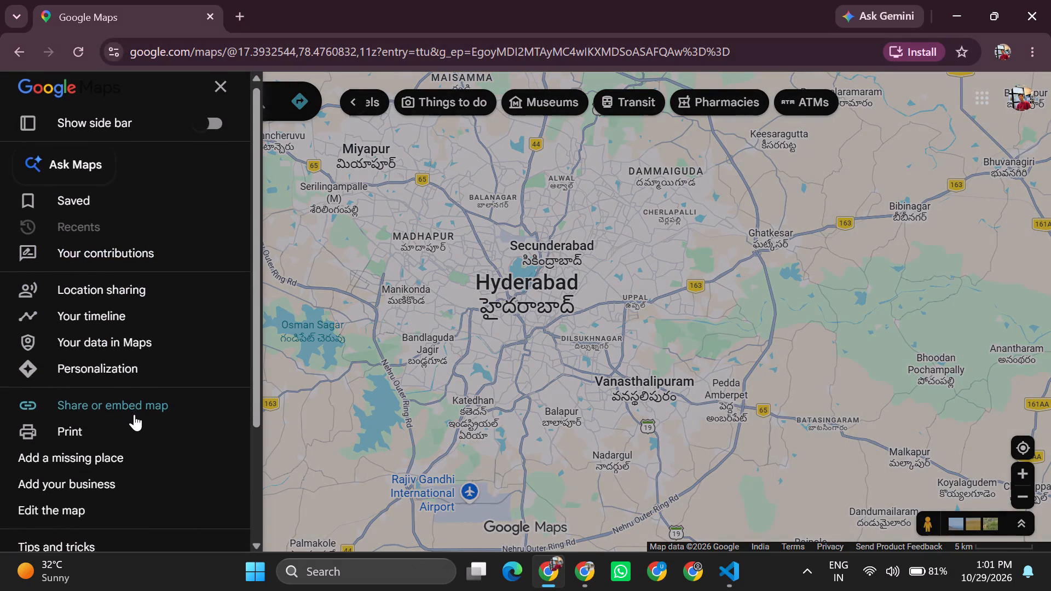
scroll(134, 414, "down", 1)
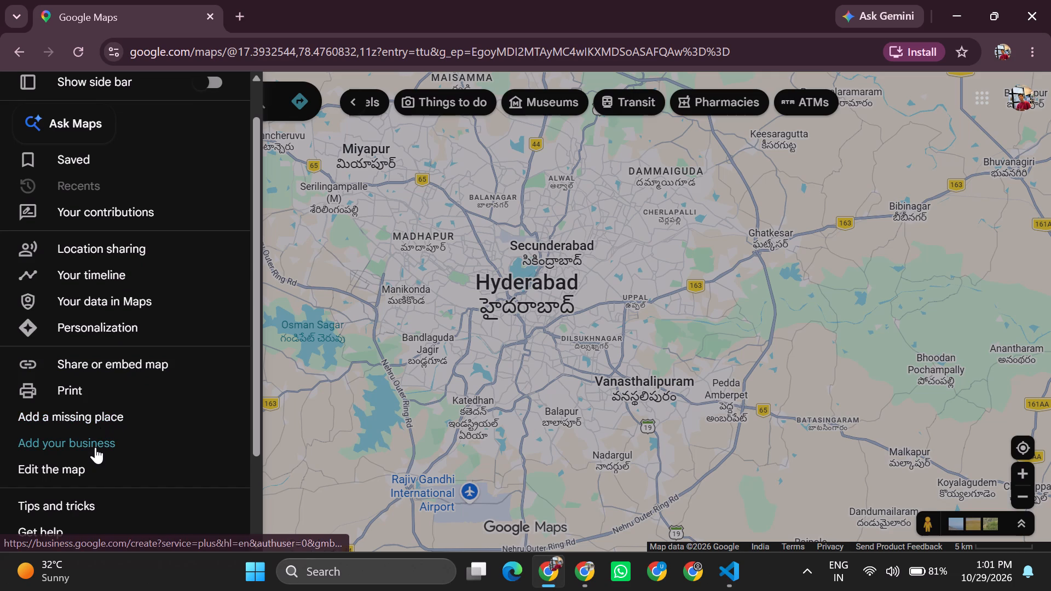
left_click(95, 447)
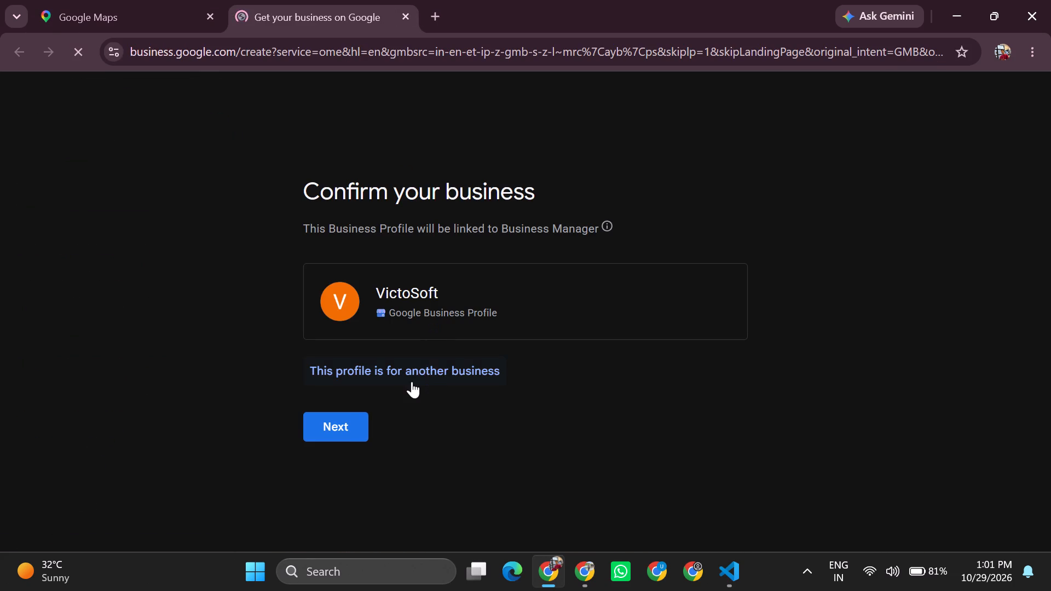
left_click(442, 362)
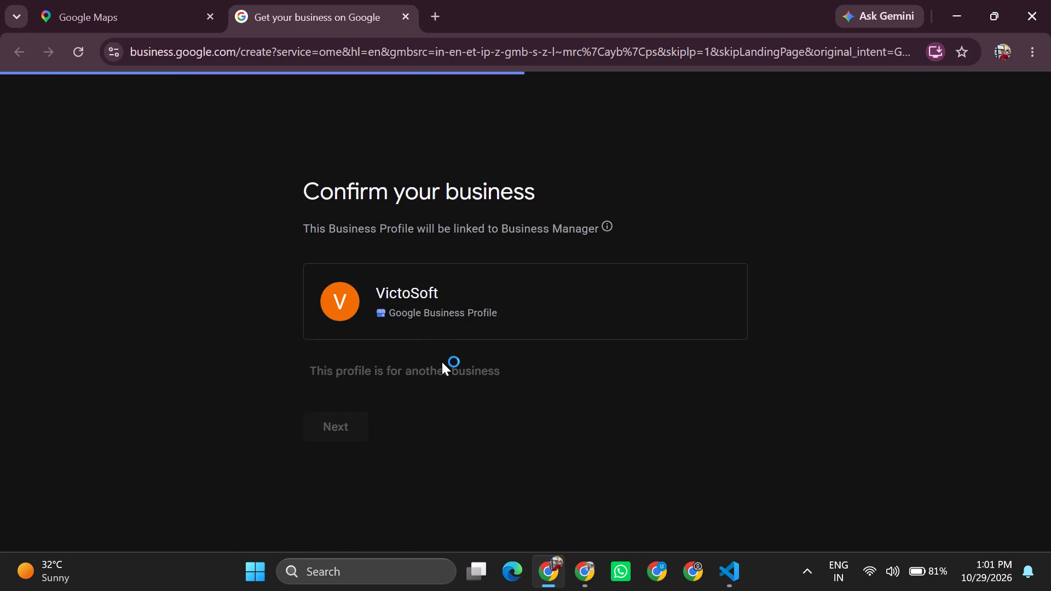
Enter VictoCredit as the business name and choose to create a business with this name.
left_click(619, 317)
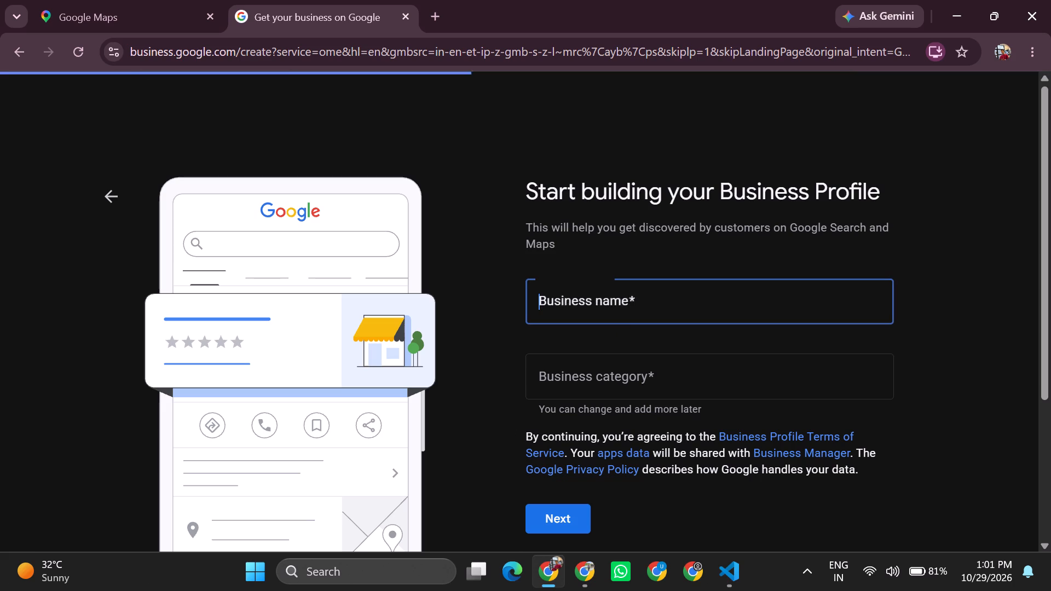
key("shift+v")
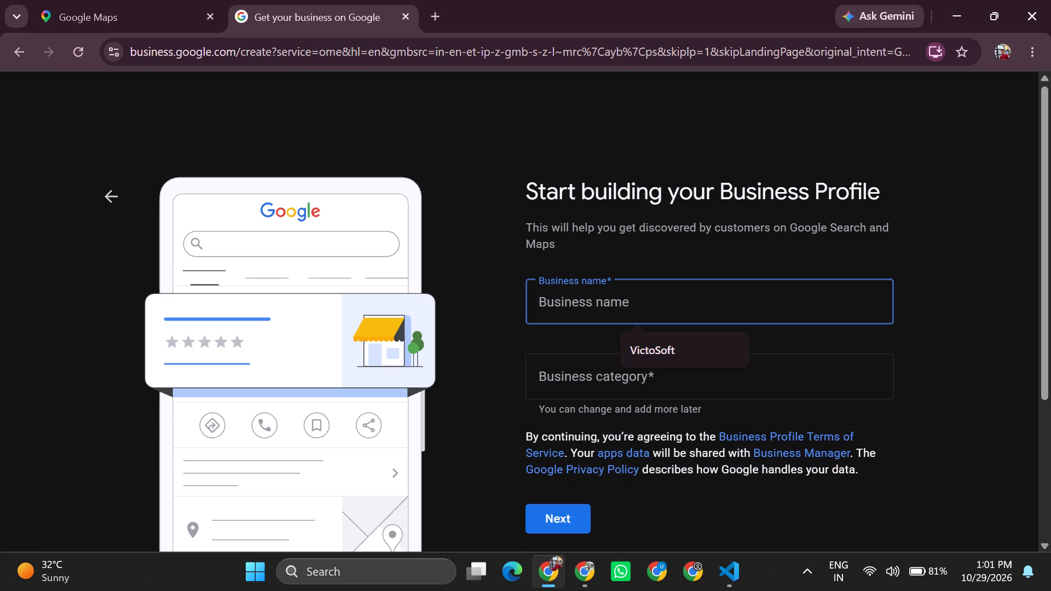
key("i")
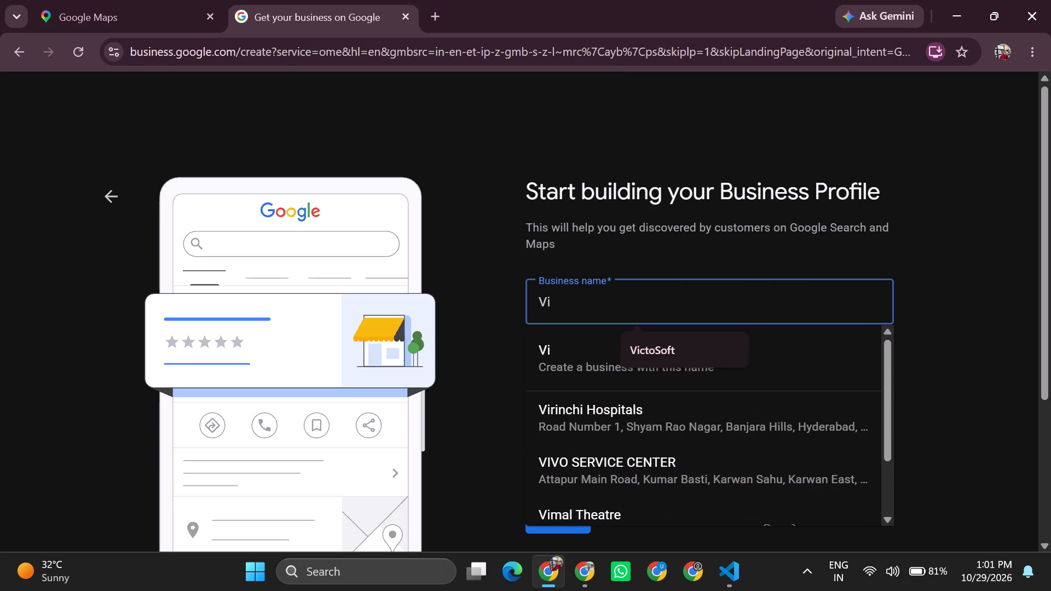
key("c")
type("to")
key("shift+c")
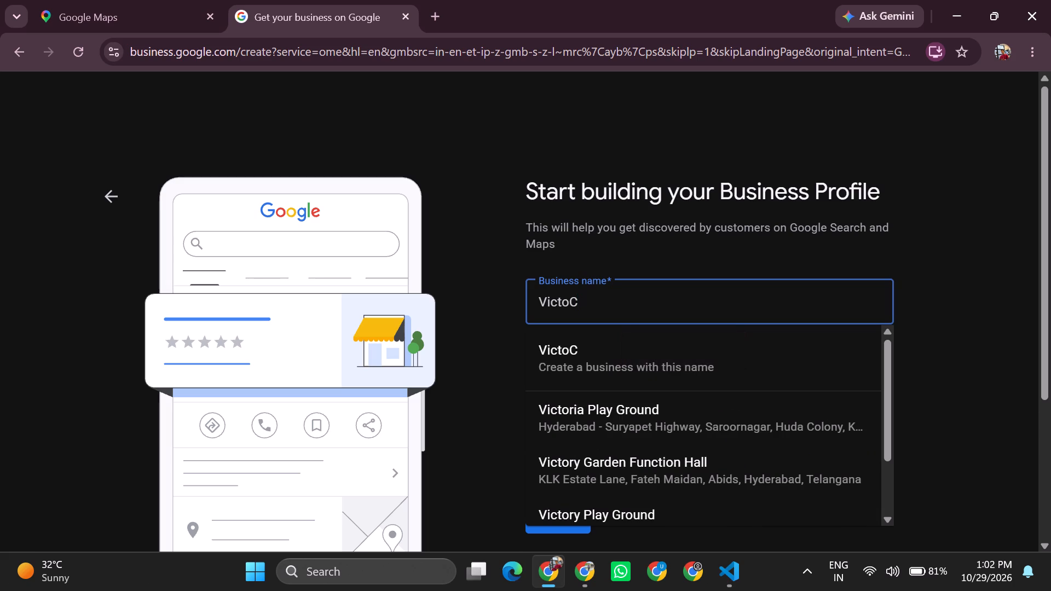
type("re")
type("dit")
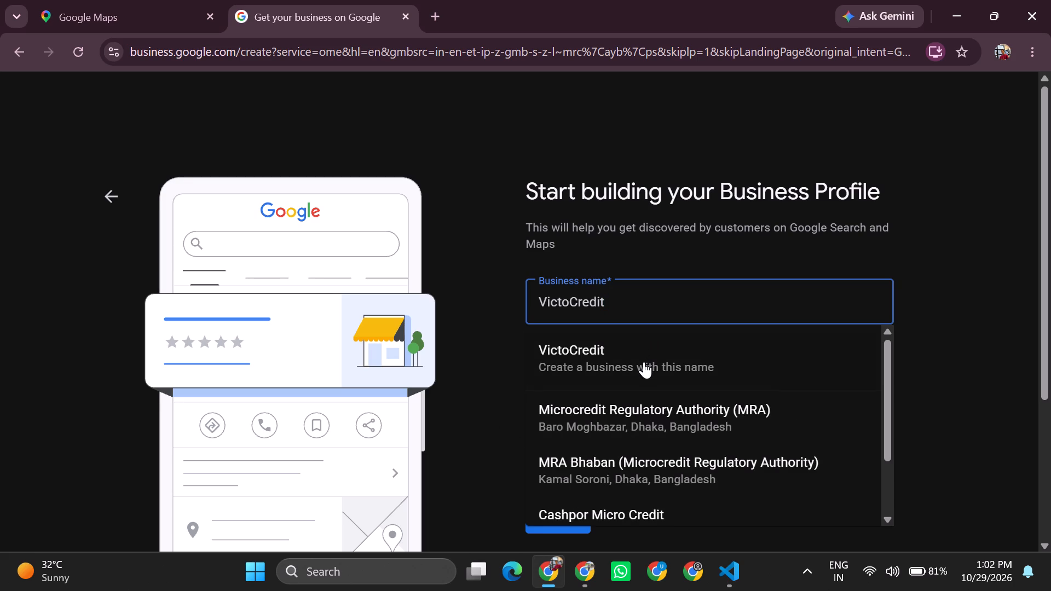
left_click(644, 362)
Browse the popular business category groups, look into Residential, and return to the group list.
scroll(644, 362, "down", 1)
left_click(642, 354)
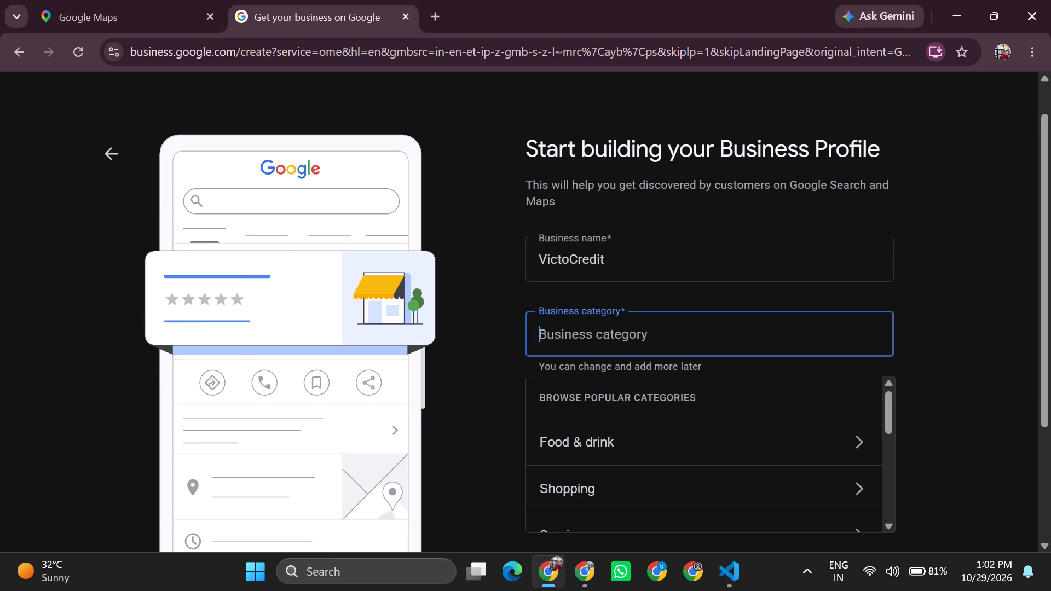
scroll(648, 418, "down", 3)
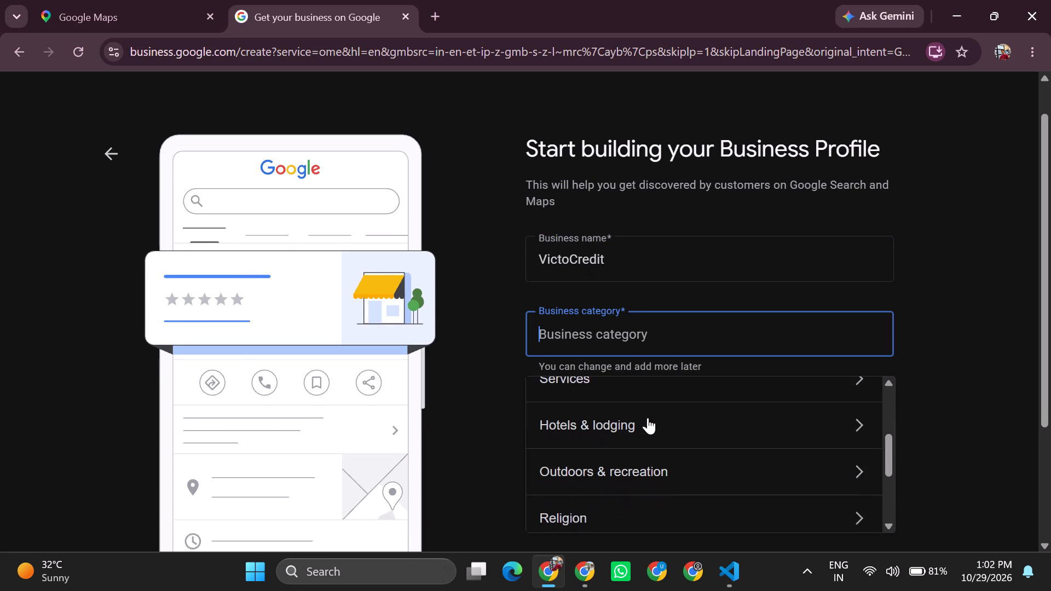
scroll(648, 418, "down", 3)
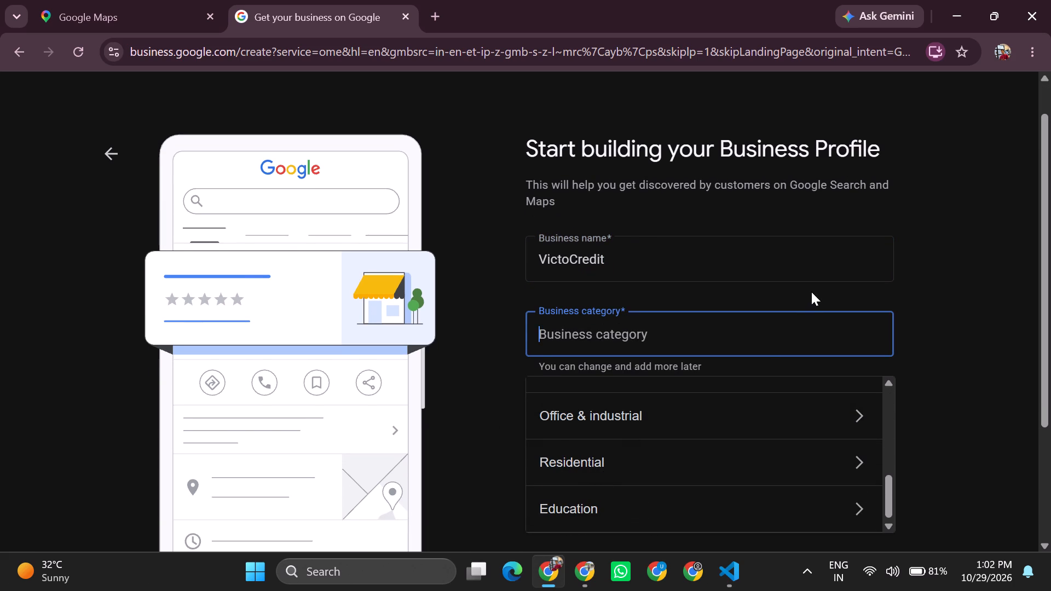
scroll(811, 292, "down", 1)
left_click(720, 359)
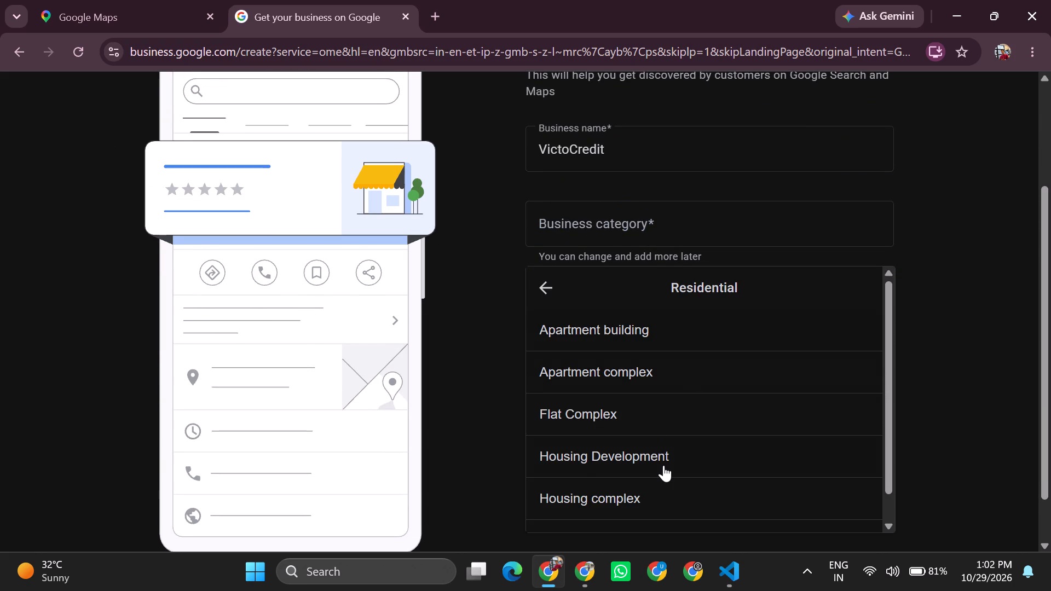
left_click(547, 280)
Examine the categories in the Services group for one that suits VictoCredit.
scroll(622, 384, "up", 5)
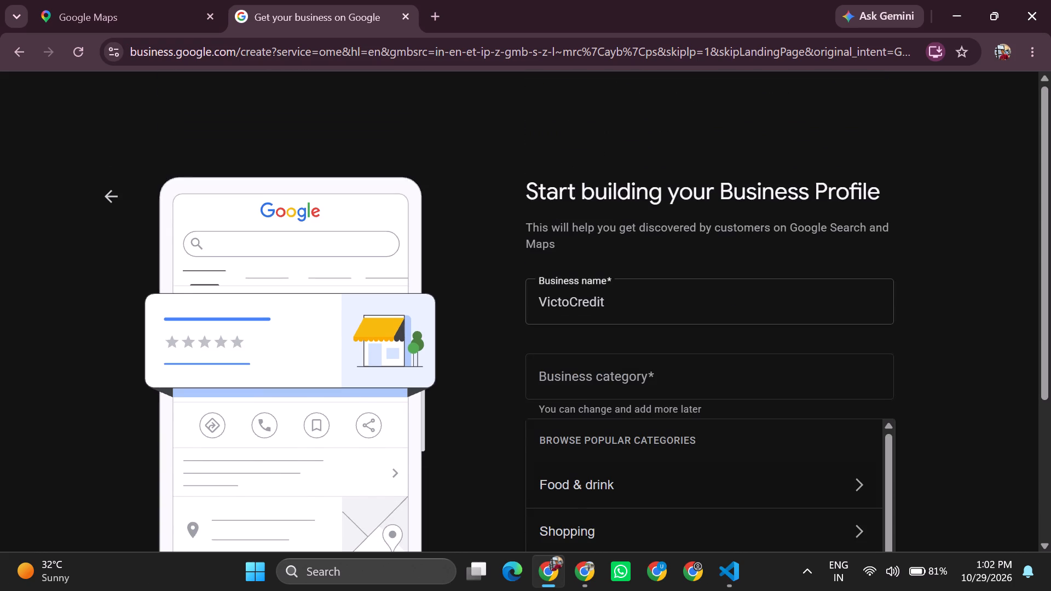
scroll(766, 299, "down", 3)
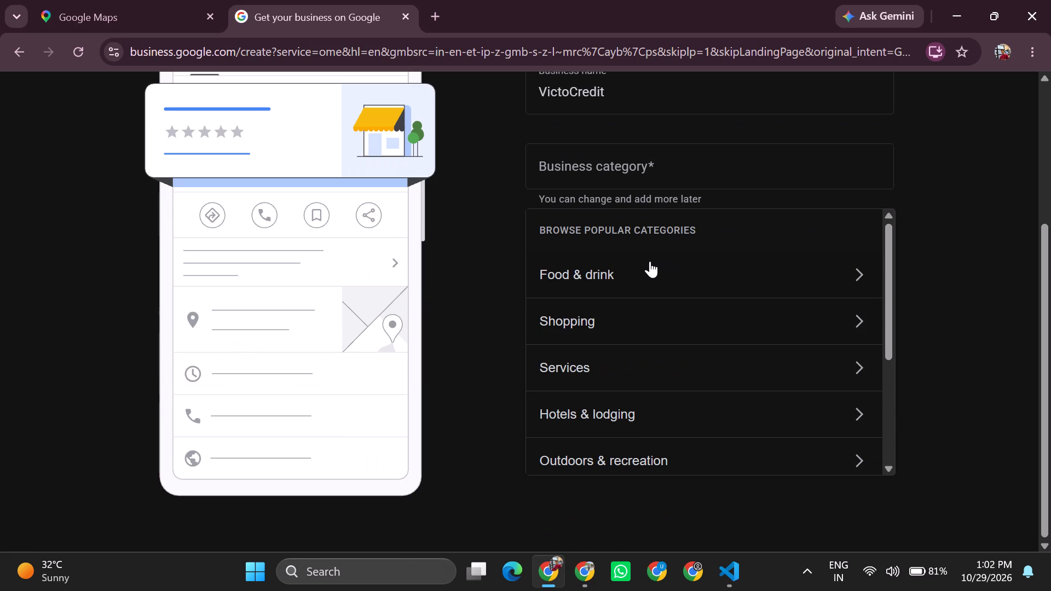
left_click(641, 366)
scroll(641, 366, "down", 1)
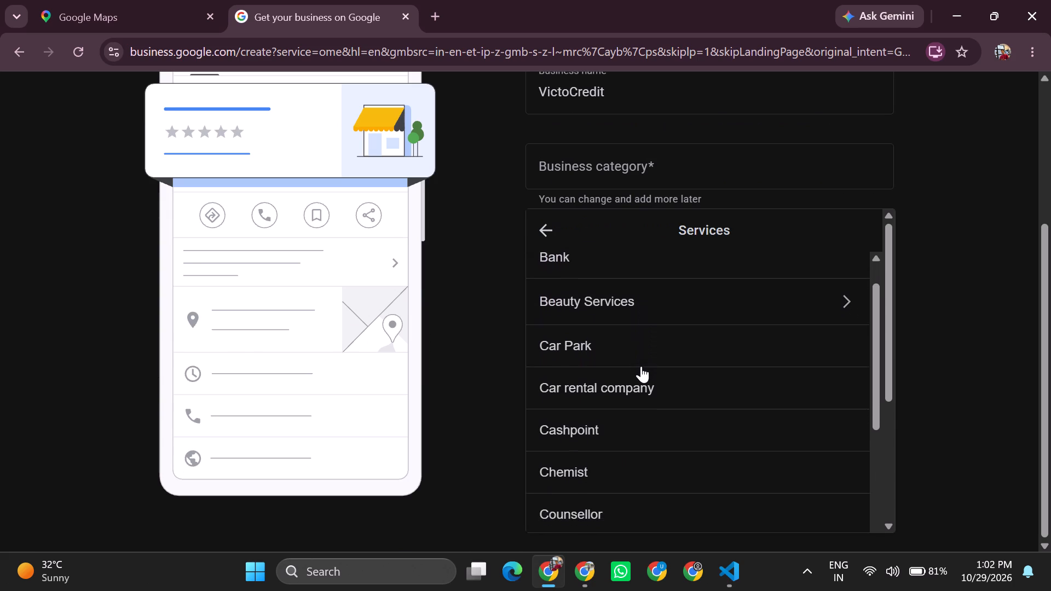
scroll(641, 366, "down", 9)
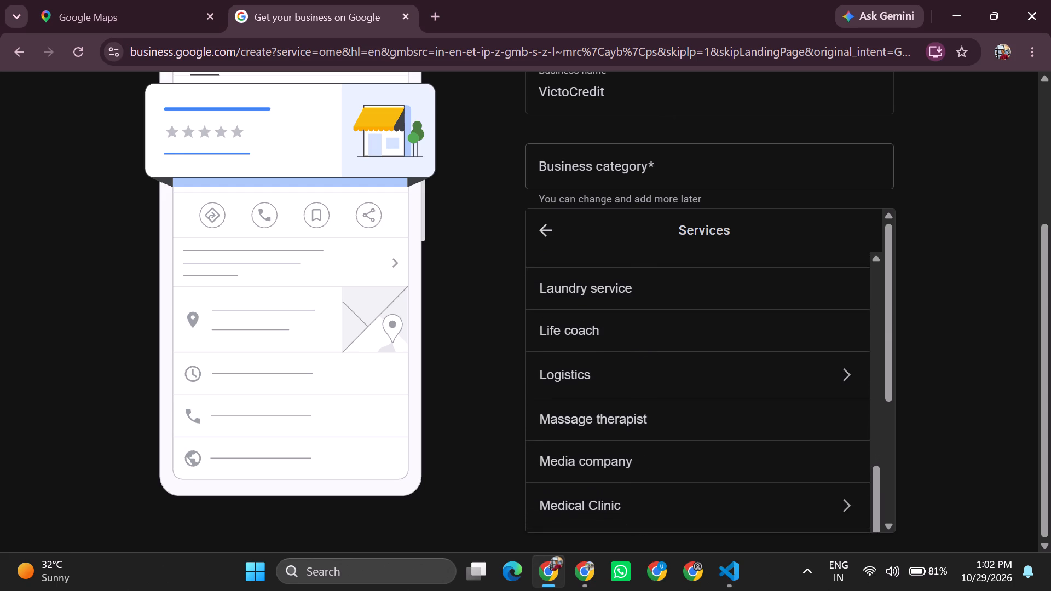
Search the business categories for "fin" and look through the suggestions.
left_click(707, 170)
key("f")
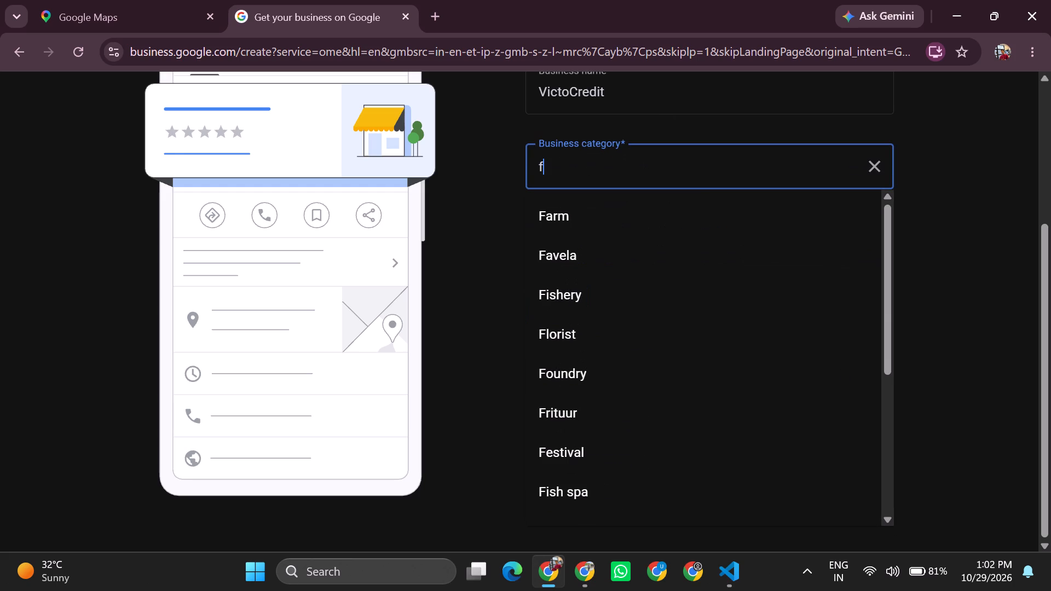
type("in")
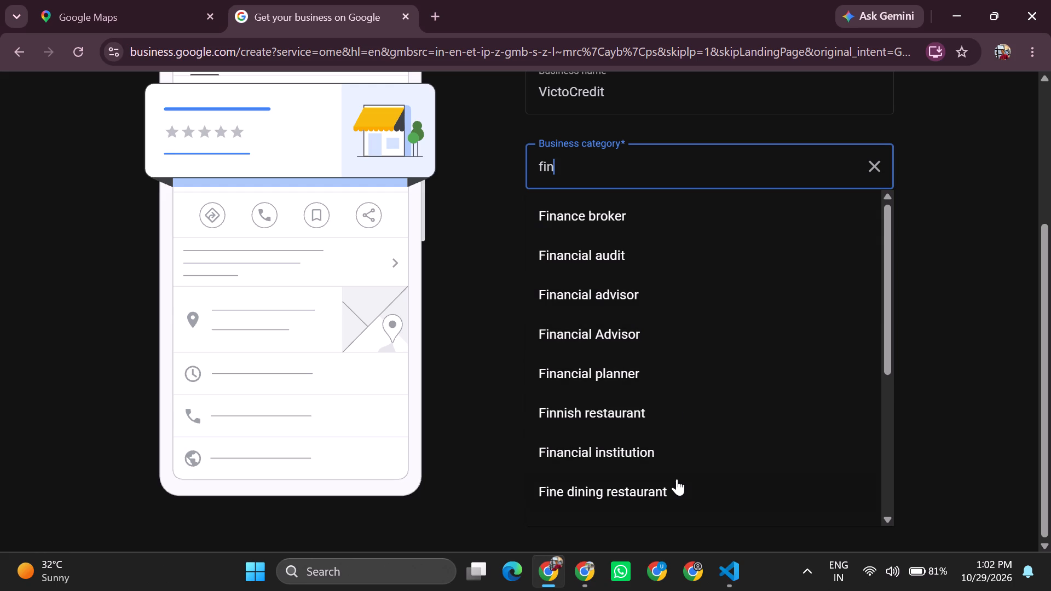
scroll(677, 479, "down", 6)
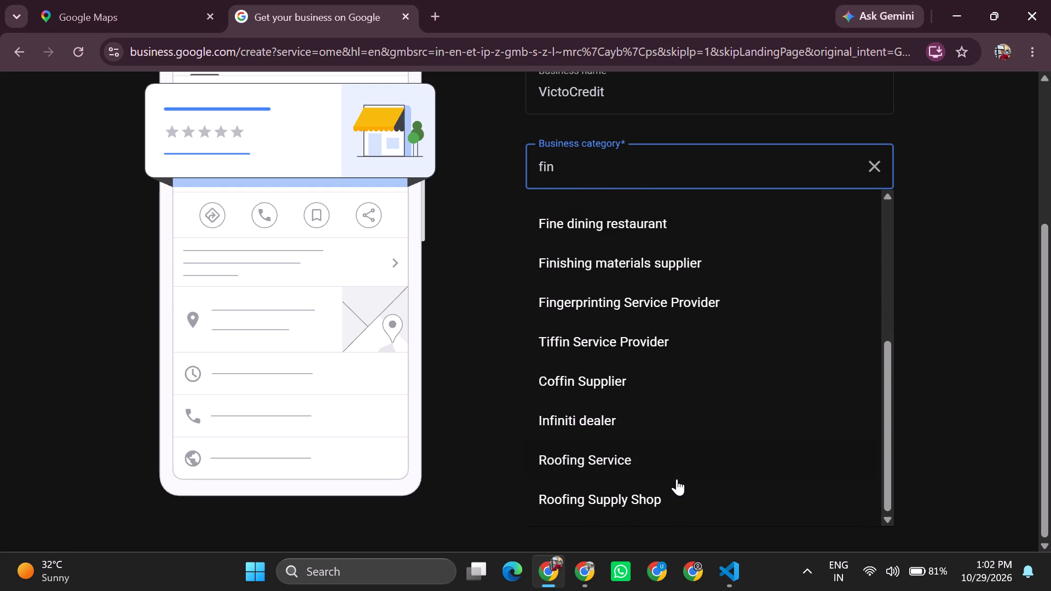
scroll(677, 479, "up", 6)
Replace the category search with "loa" and look through the suggestions.
left_click_drag(588, 172, 451, 179)
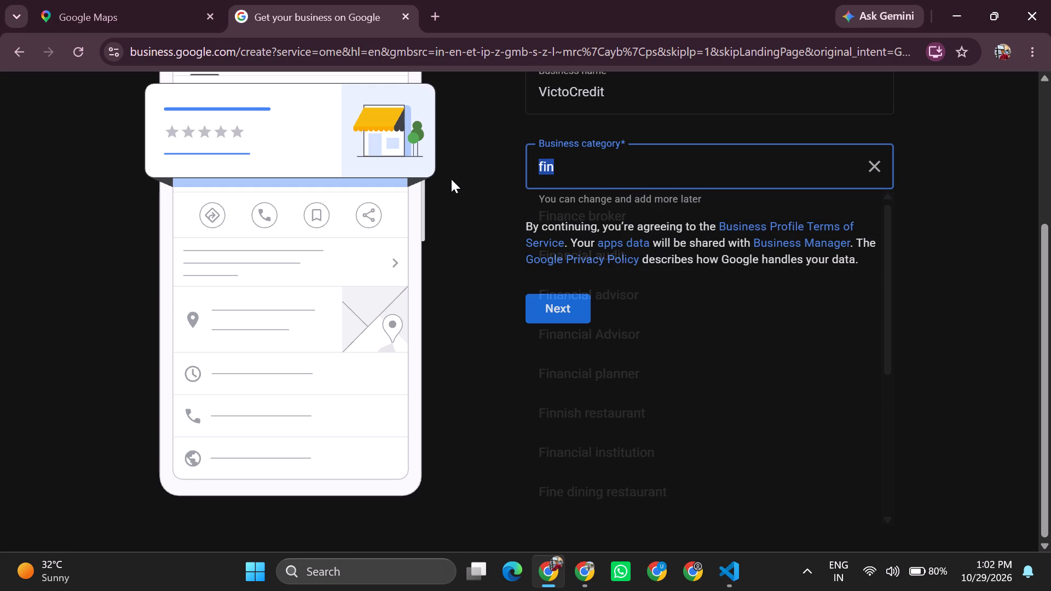
key("BackSpace")
type("lo")
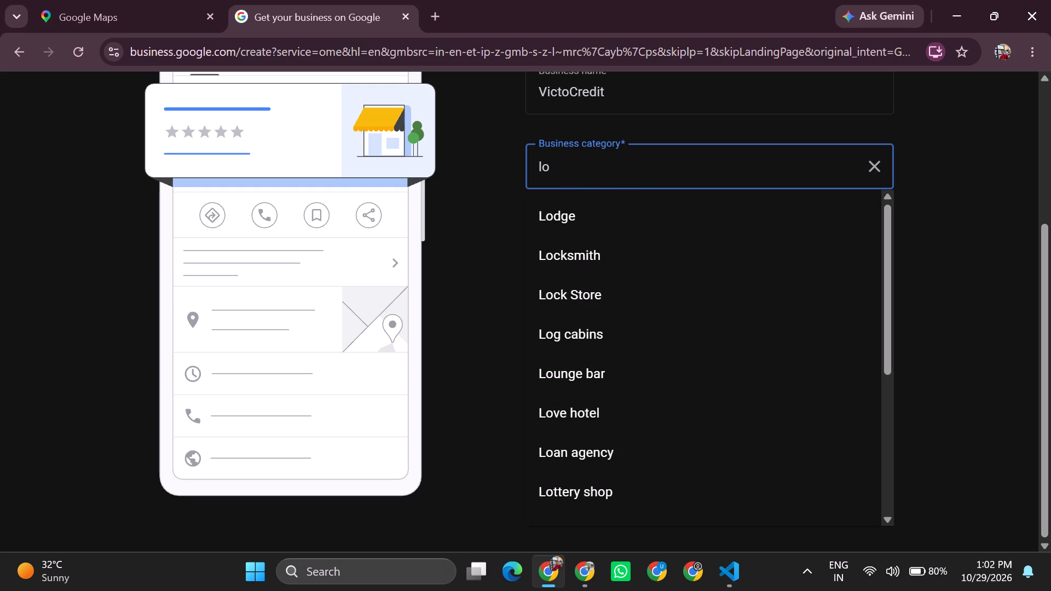
key("a")
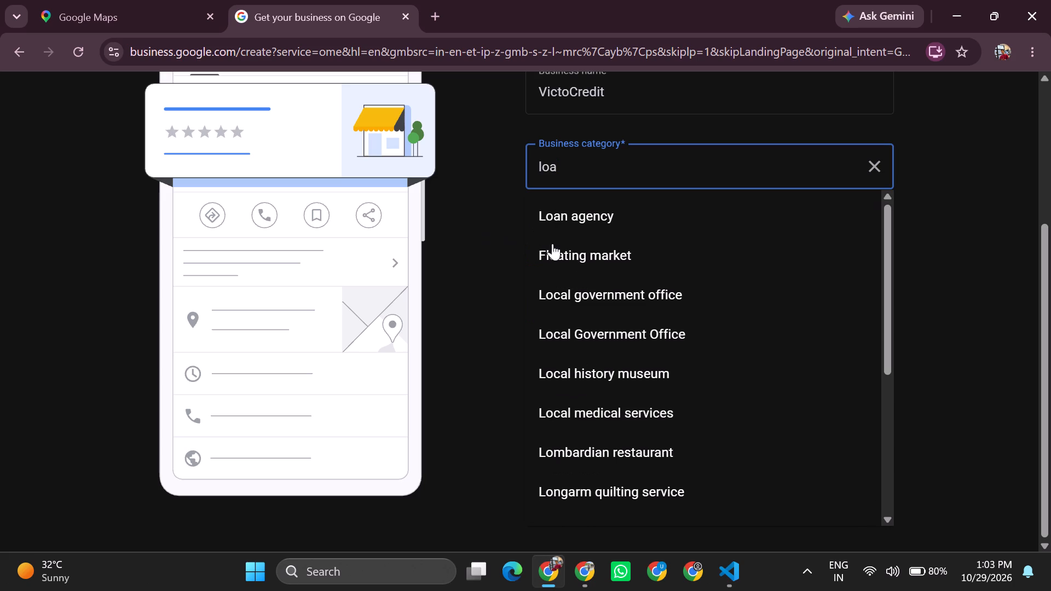
scroll(651, 336, "down", 2)
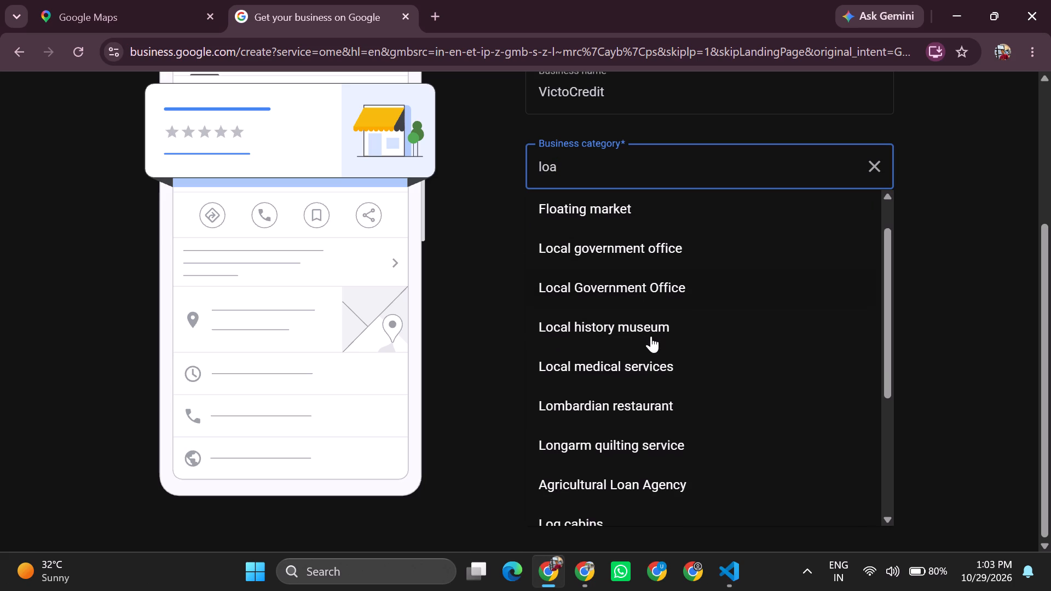
scroll(651, 336, "down", 2)
Replace the category search with "fina" and look through the suggested finance categories.
left_click_drag(713, 180, 357, 191)
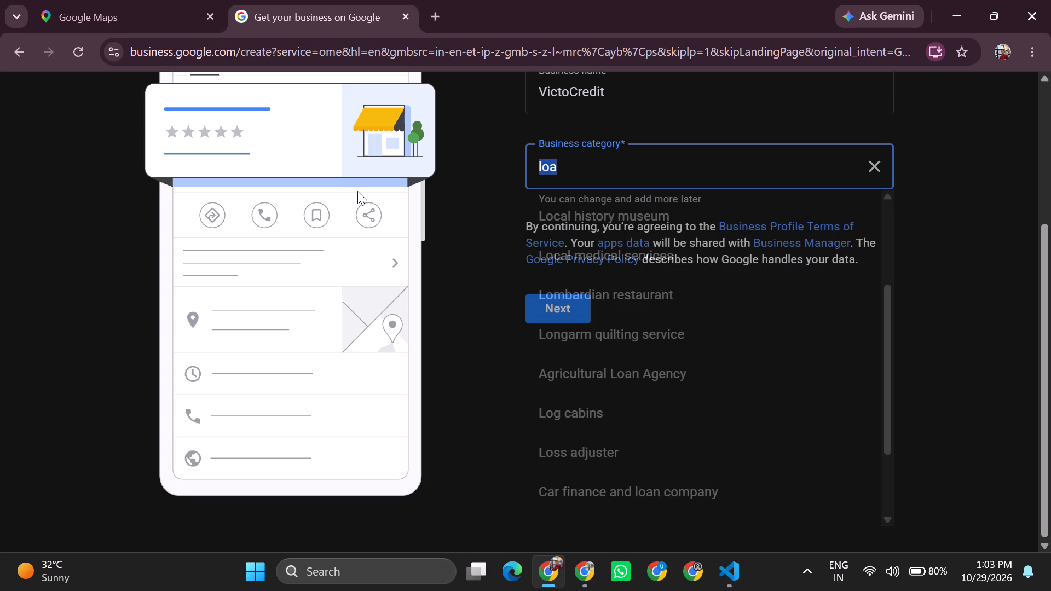
key("BackSpace")
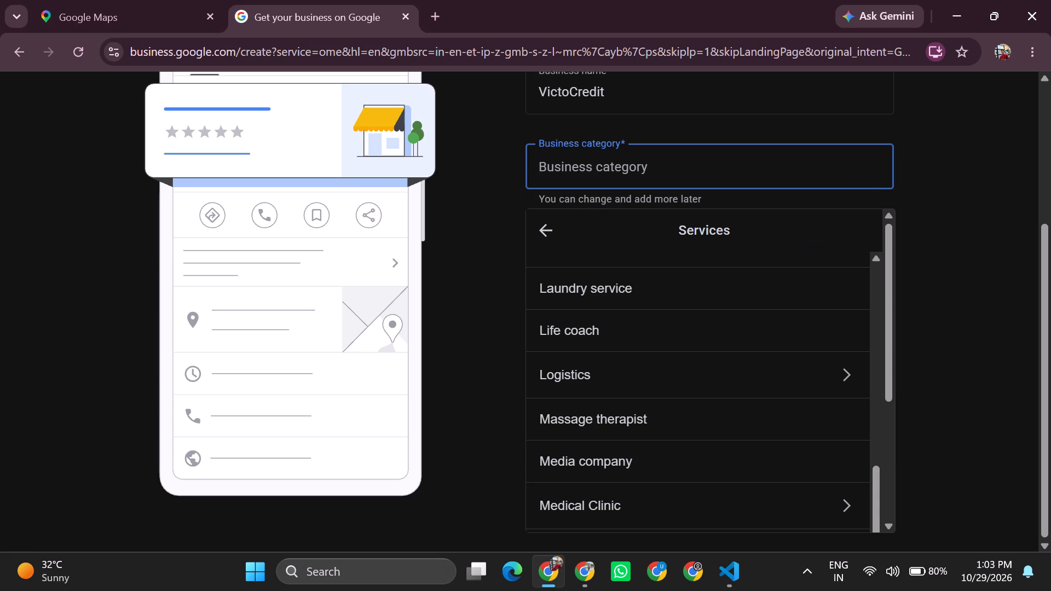
type("fi")
type("ba")
key("BackSpace")
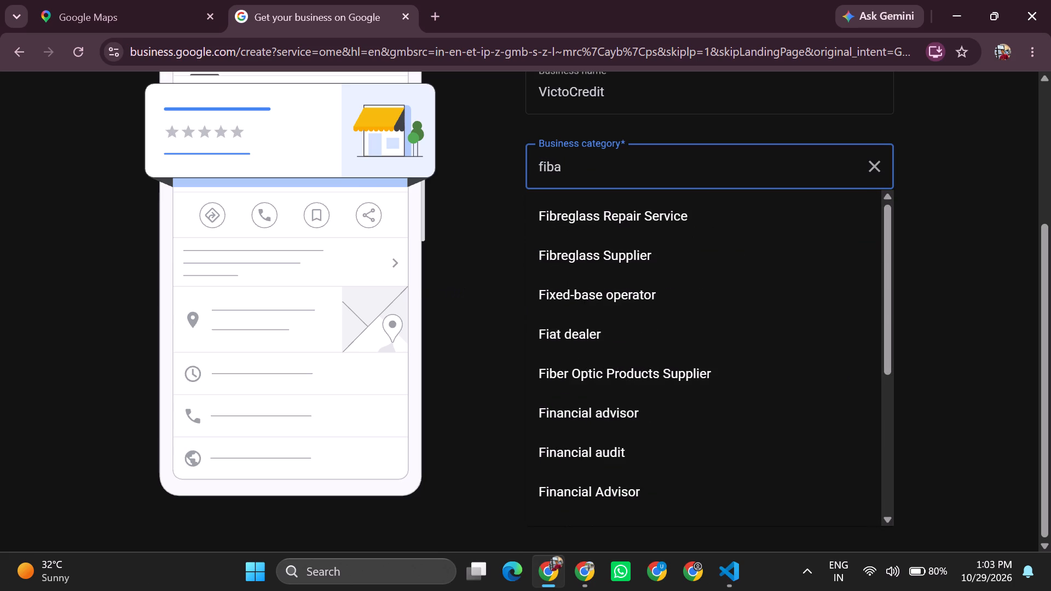
key("BackSpace")
type("na")
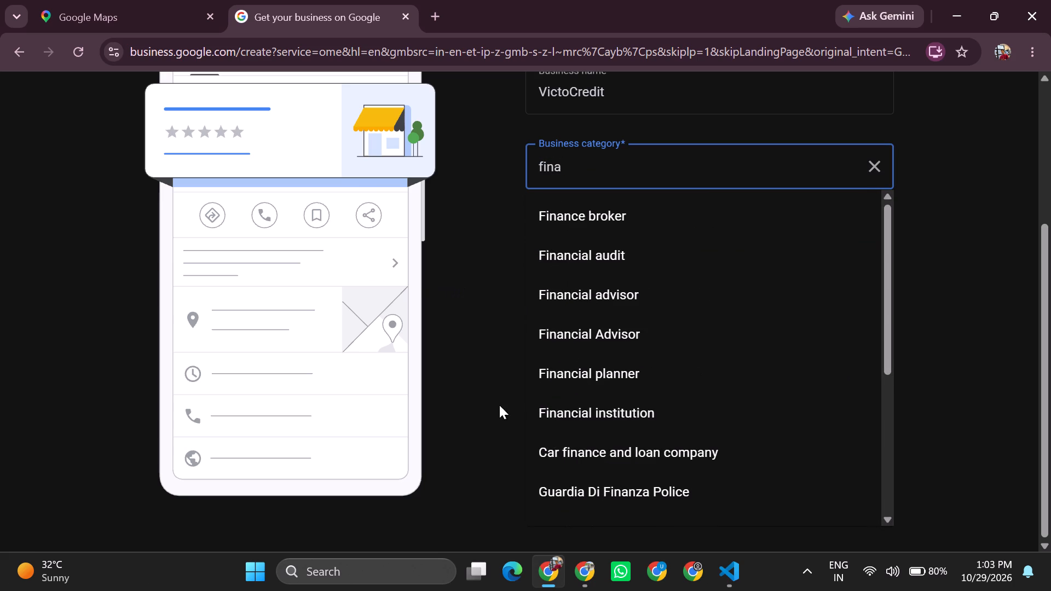
scroll(666, 392, "down", 1)
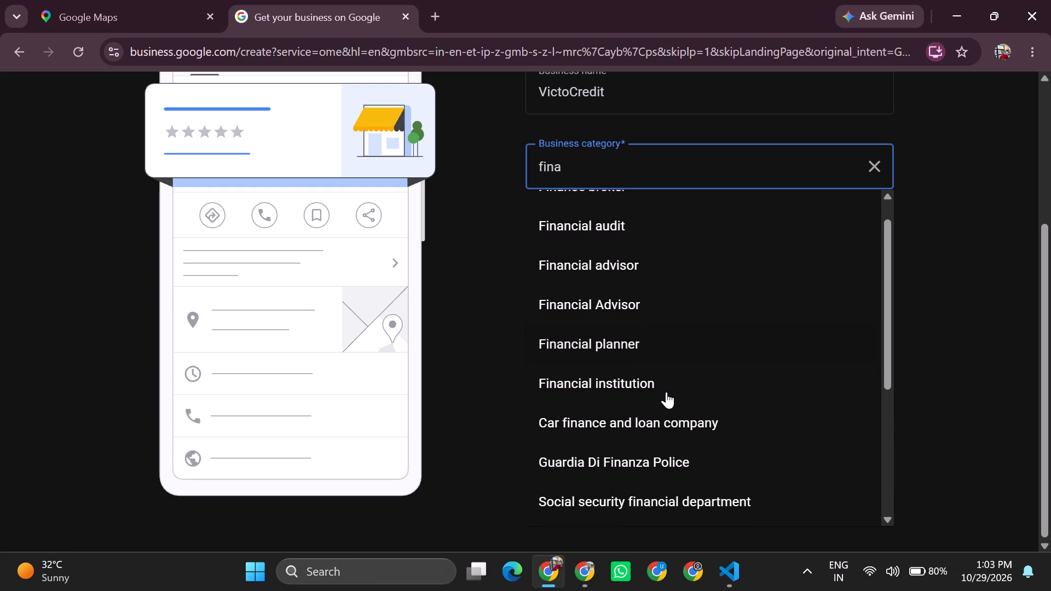
scroll(666, 392, "down", 3)
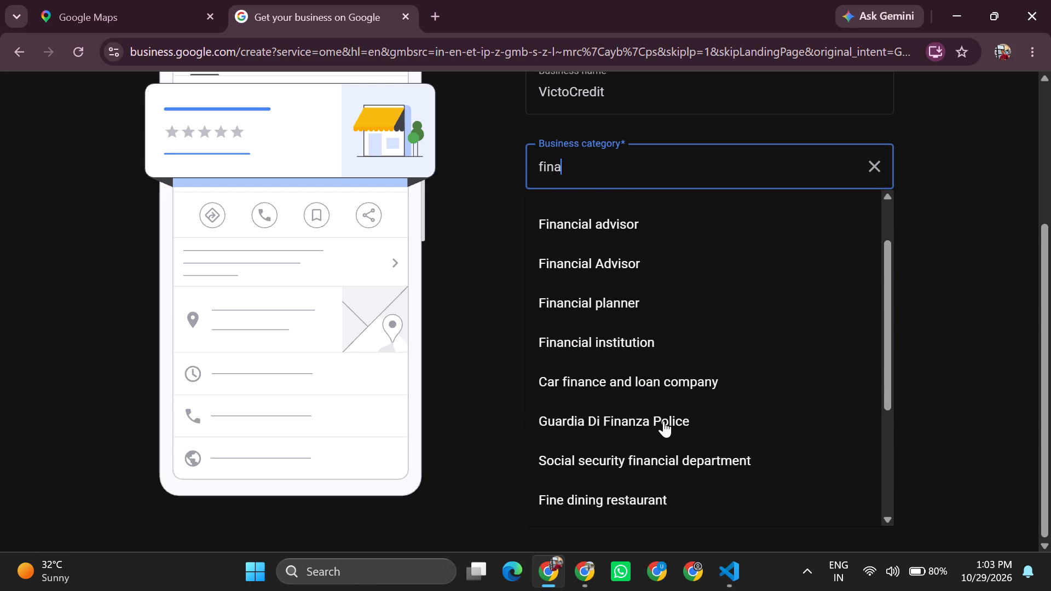
scroll(663, 421, "down", 3)
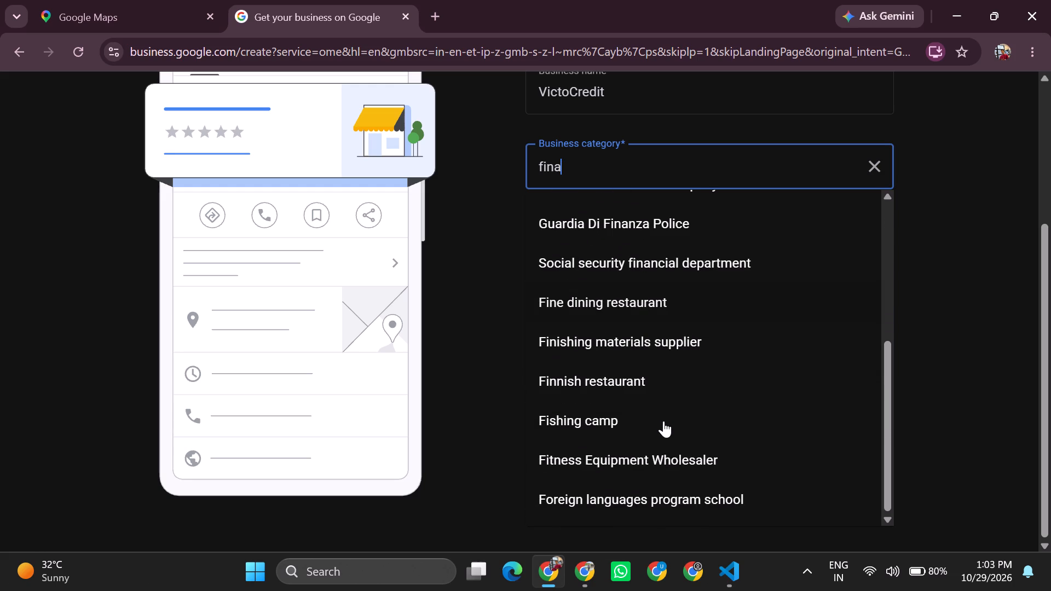
scroll(629, 345, "up", 5)
Extend the category search to "finance" and look through the suggestions.
left_click(610, 172)
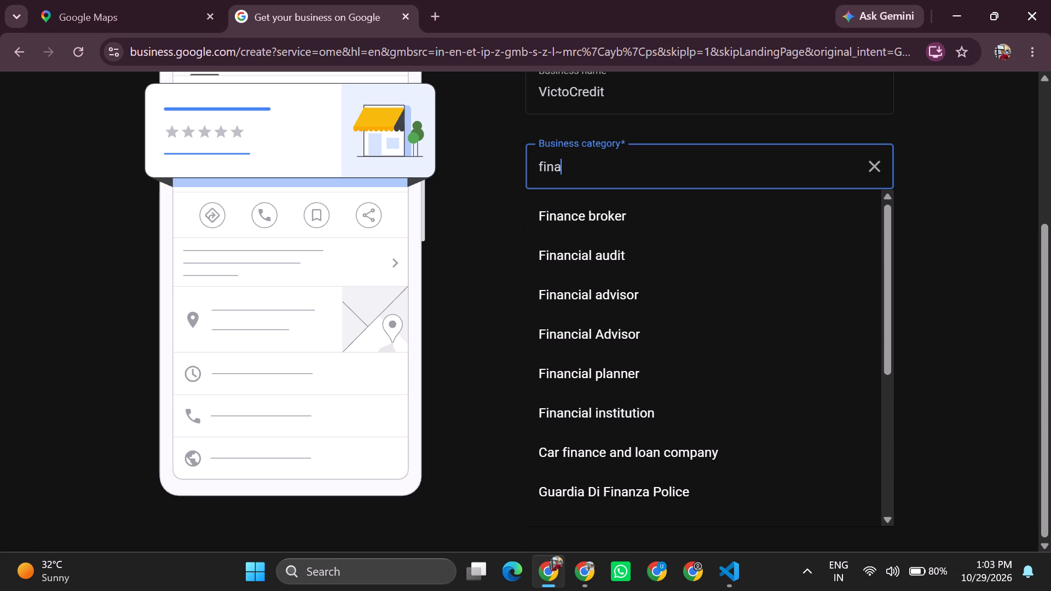
key("n")
type("ce")
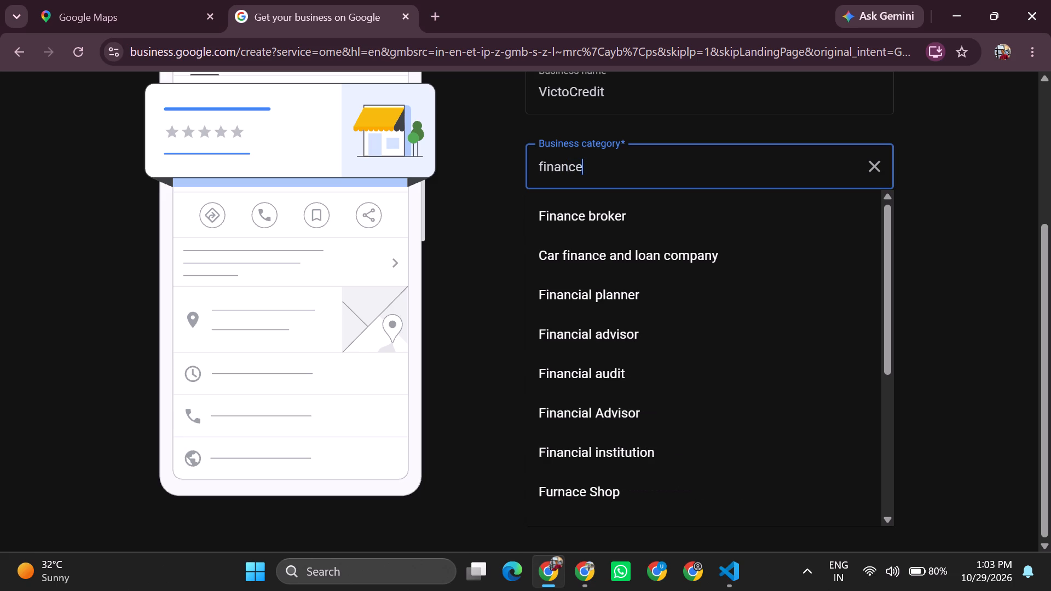
scroll(629, 288, "down", 2)
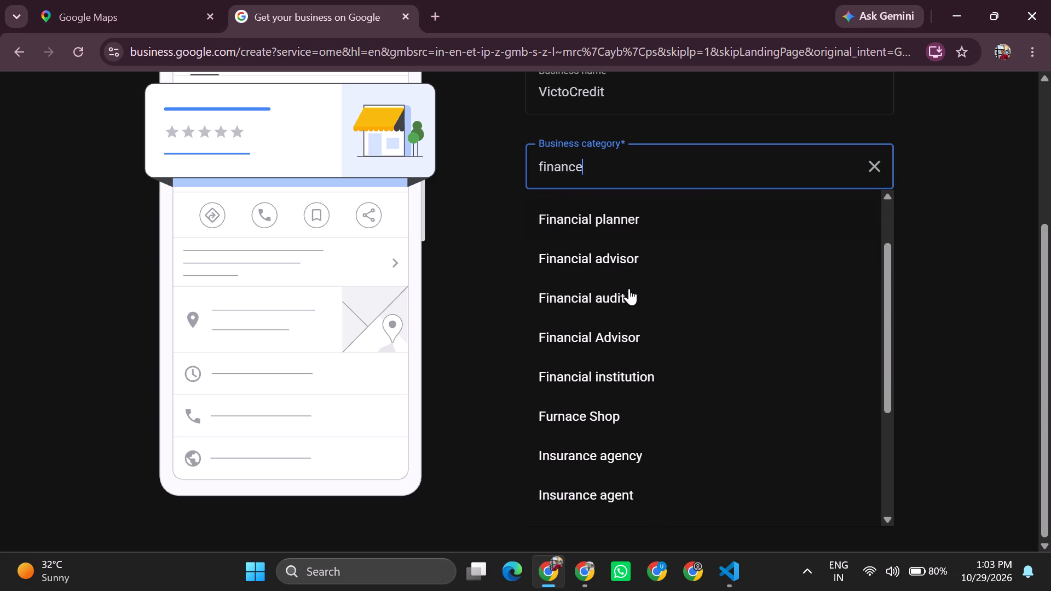
scroll(629, 288, "down", 4)
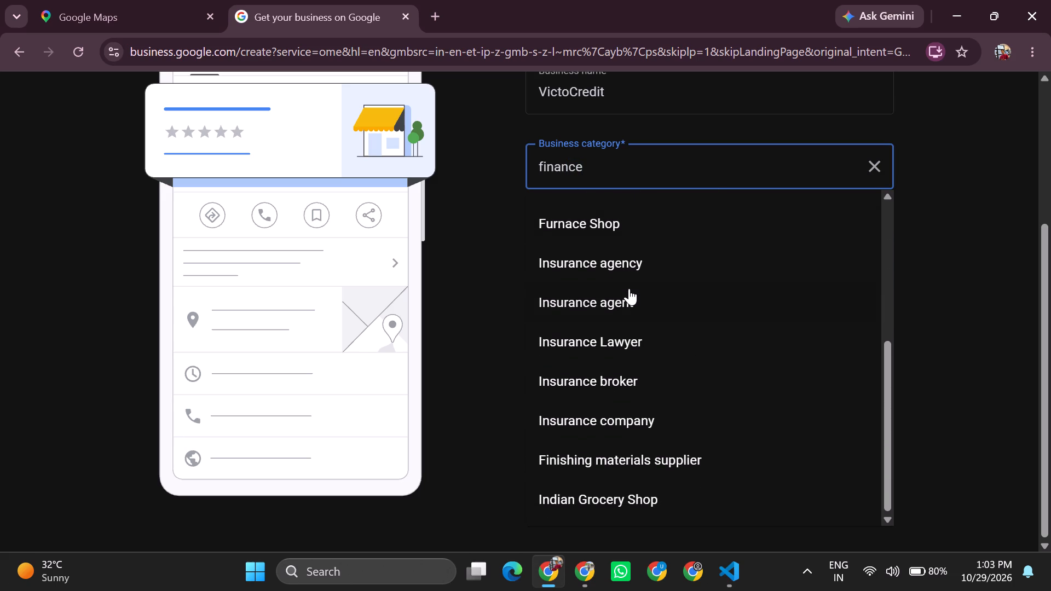
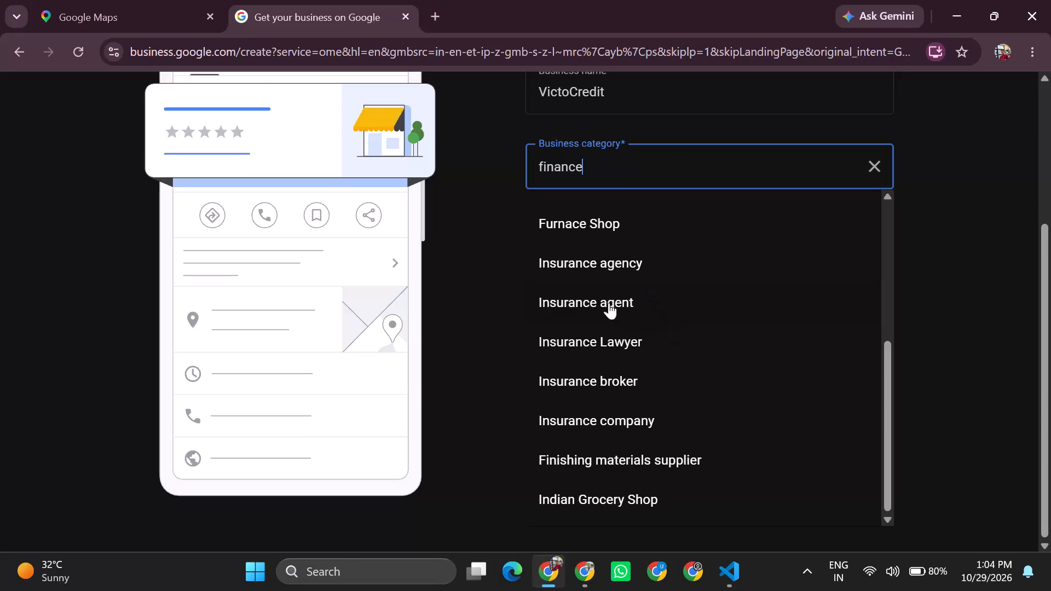
Look through the remaining category suggestions for "finance" and return to the start of the list.
scroll(600, 279, "down", 1)
scroll(634, 354, "down", 2)
scroll(634, 354, "up", 6)
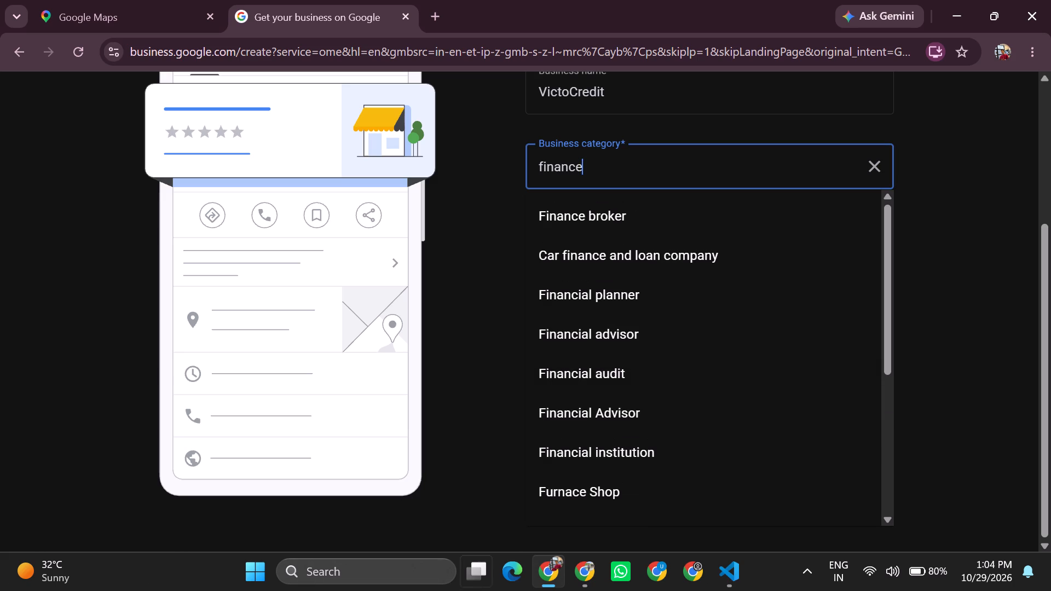
Switch to the browser window showing the victosoft search, search for "map" in a new tab and open Google Maps.
left_click(591, 587)
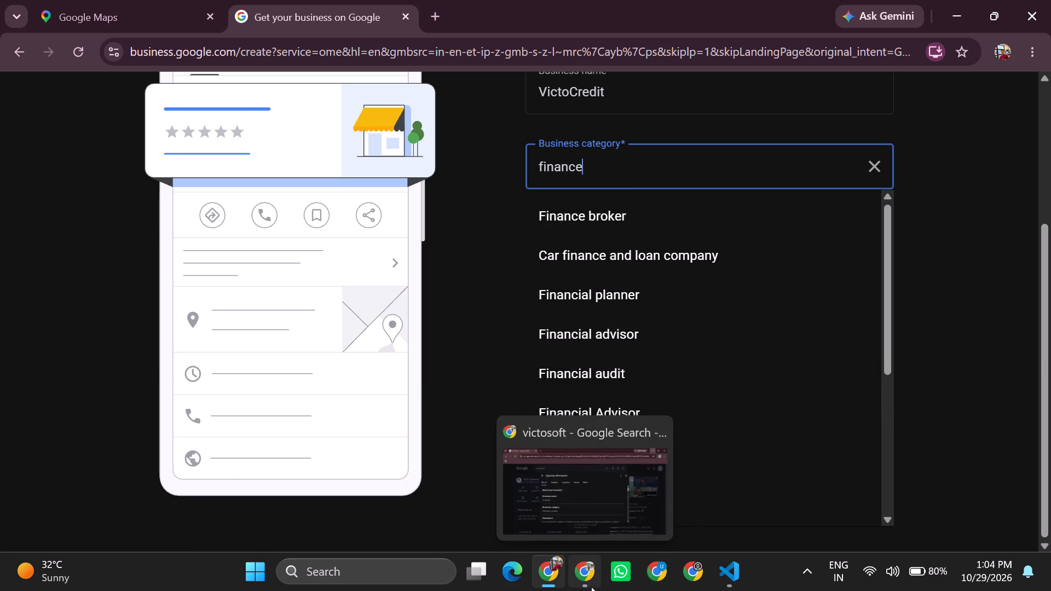
left_click(234, 13)
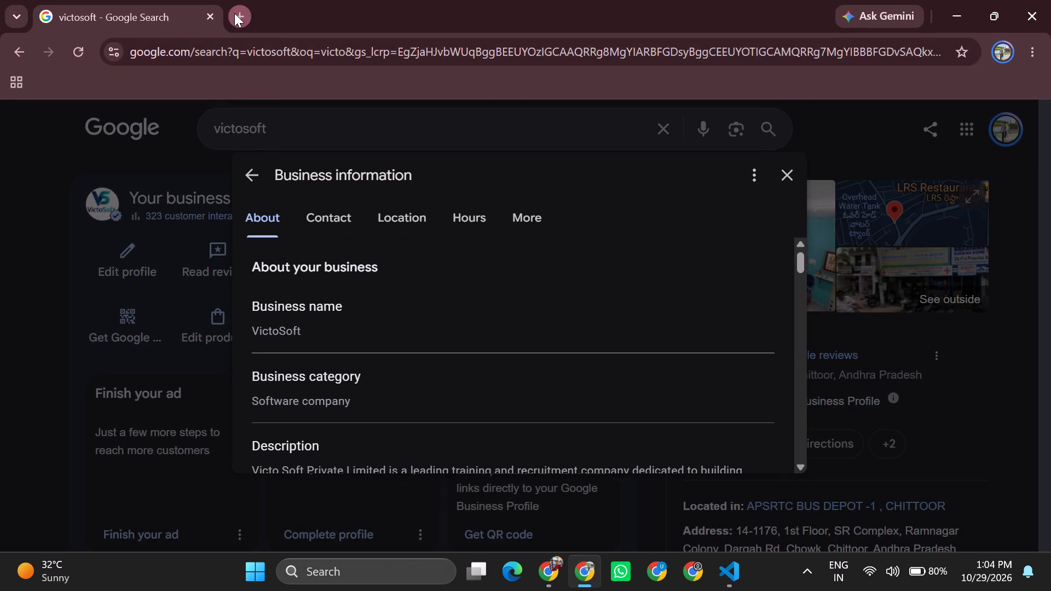
left_click(238, 41)
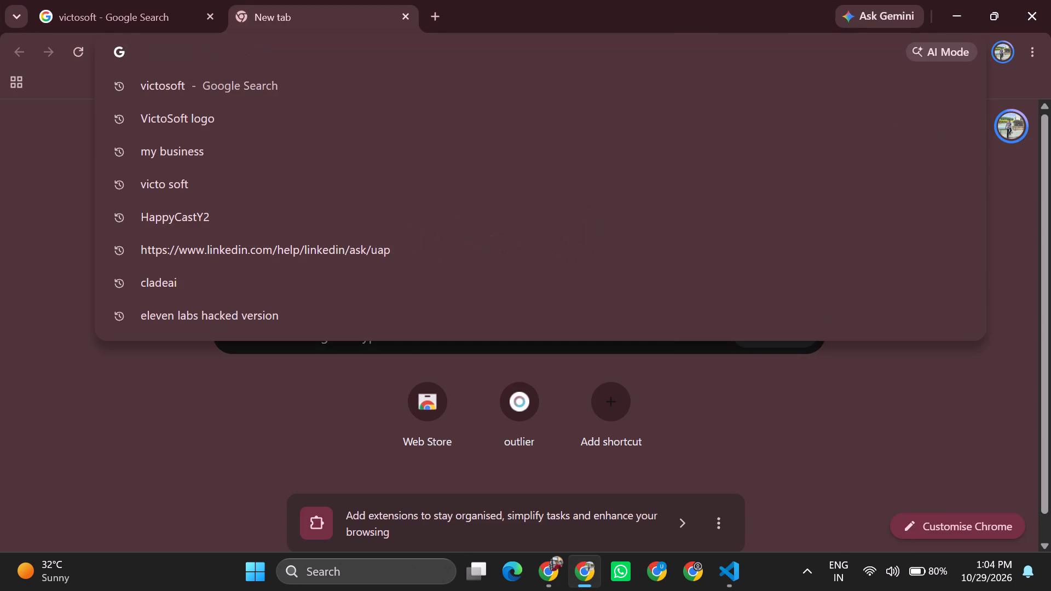
left_click(238, 51)
key("m")
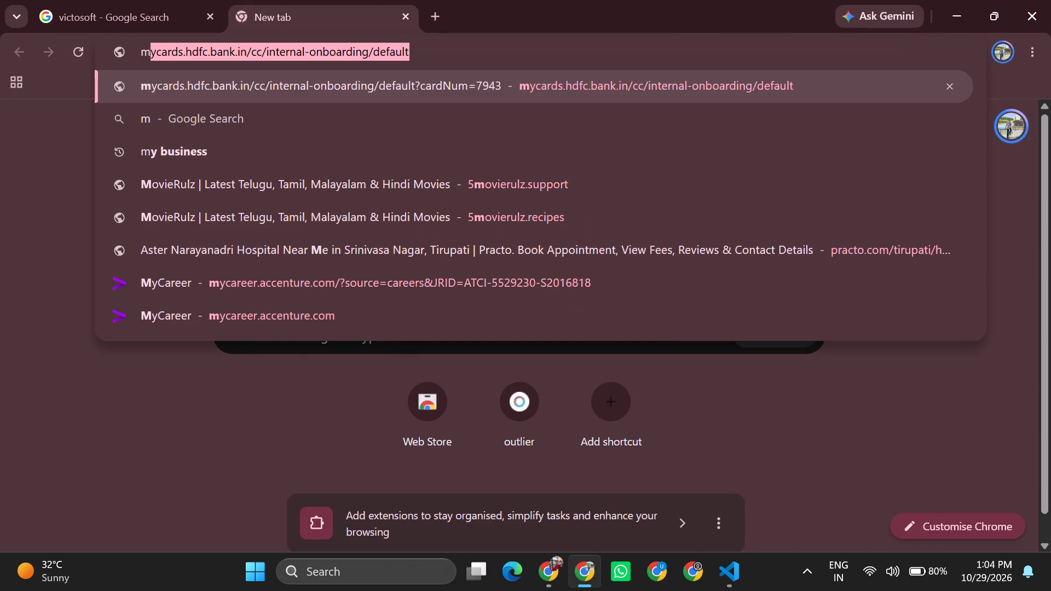
key("a")
key("p")
key("Return")
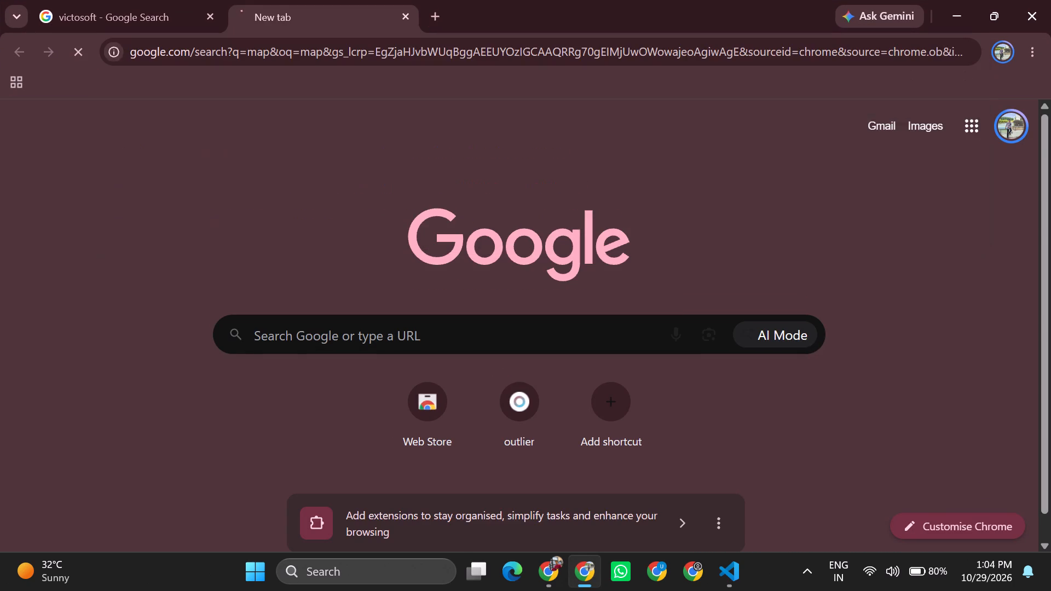
left_click(179, 270)
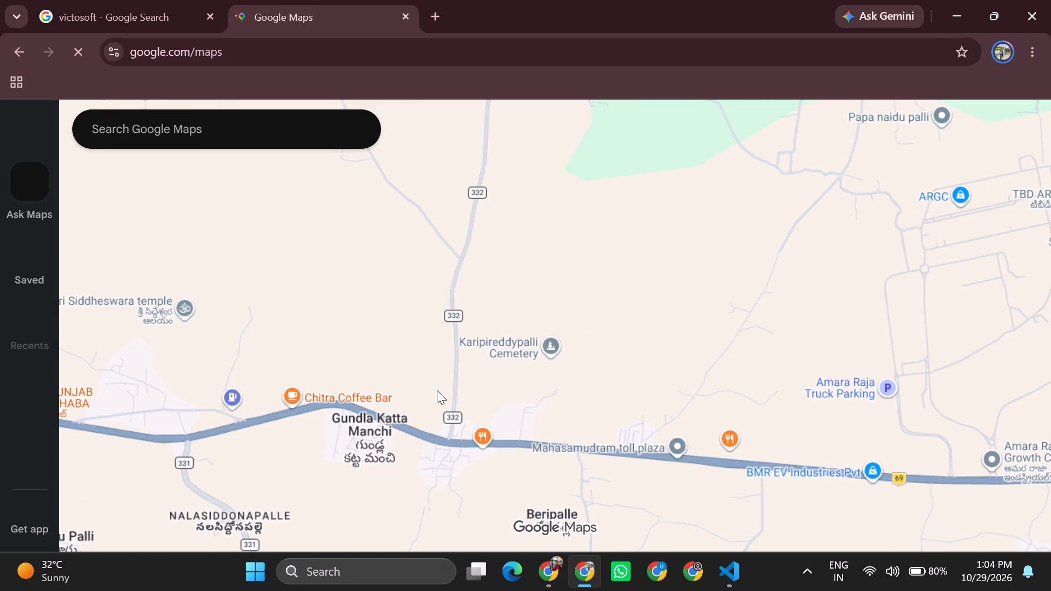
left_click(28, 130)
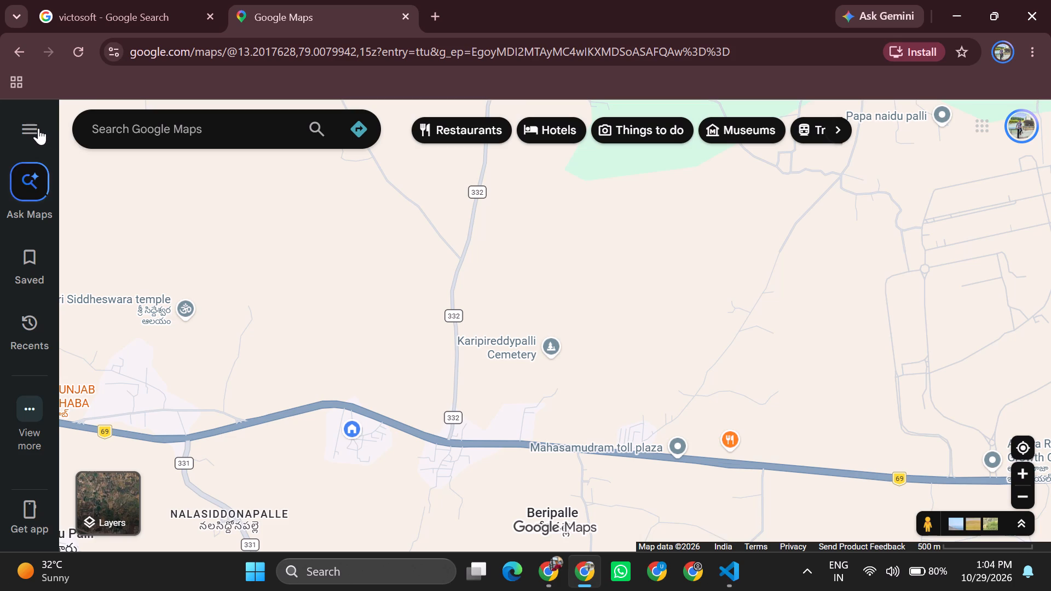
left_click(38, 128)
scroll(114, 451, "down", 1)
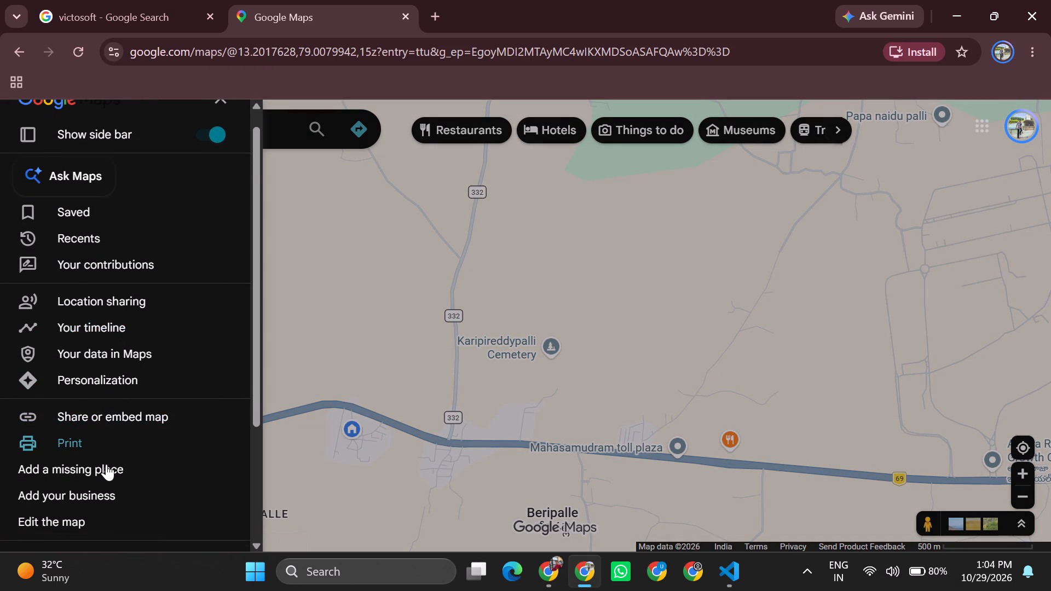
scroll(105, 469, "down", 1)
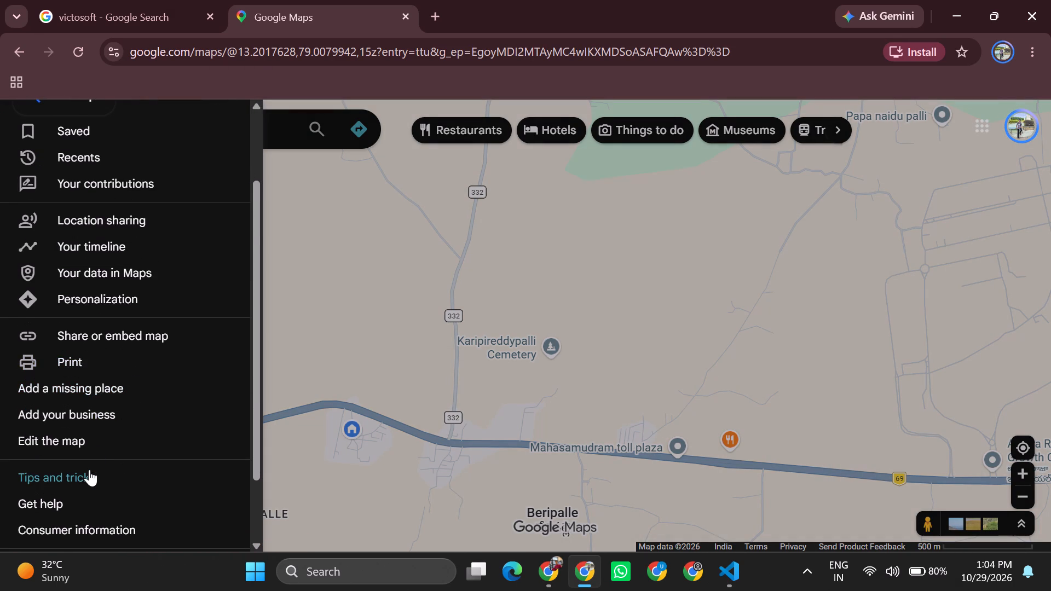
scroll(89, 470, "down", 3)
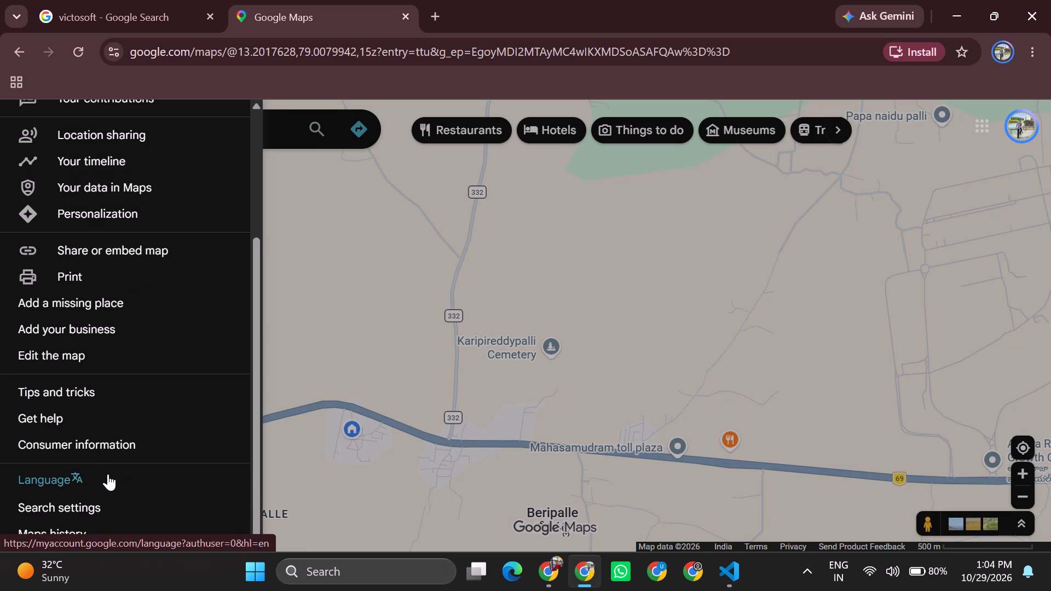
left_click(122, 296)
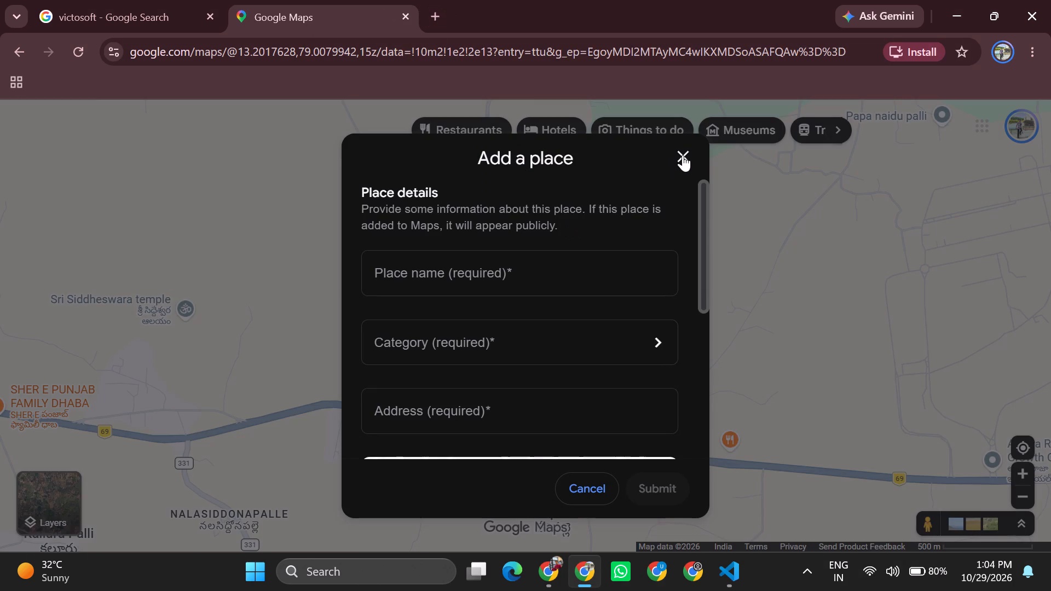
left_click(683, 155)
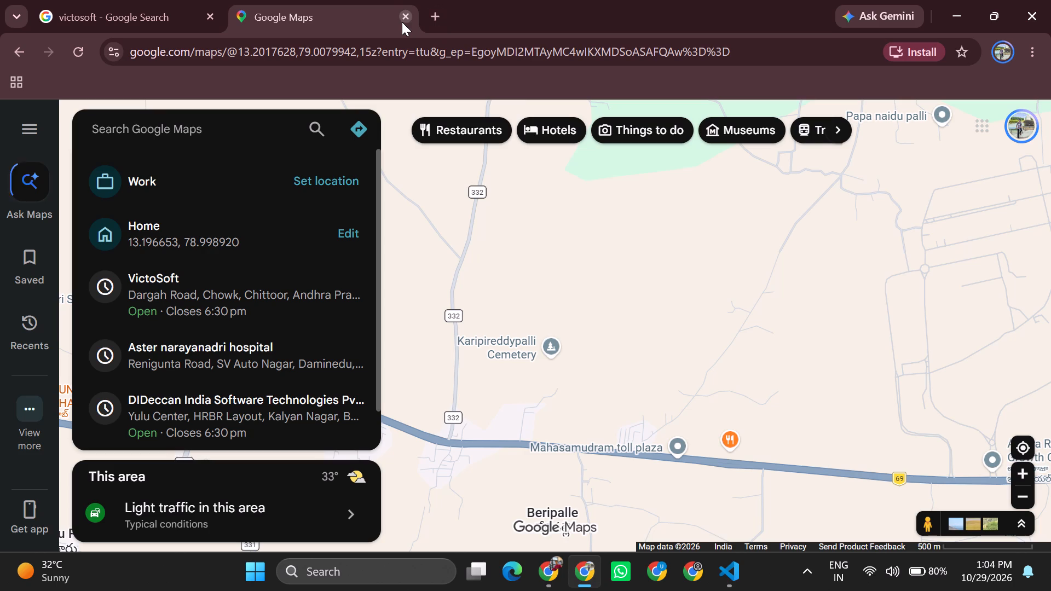
Search Google for "google bussiness" in a new tab and open the Get Listed on Google - Google Business Profile result.
left_click(428, 17)
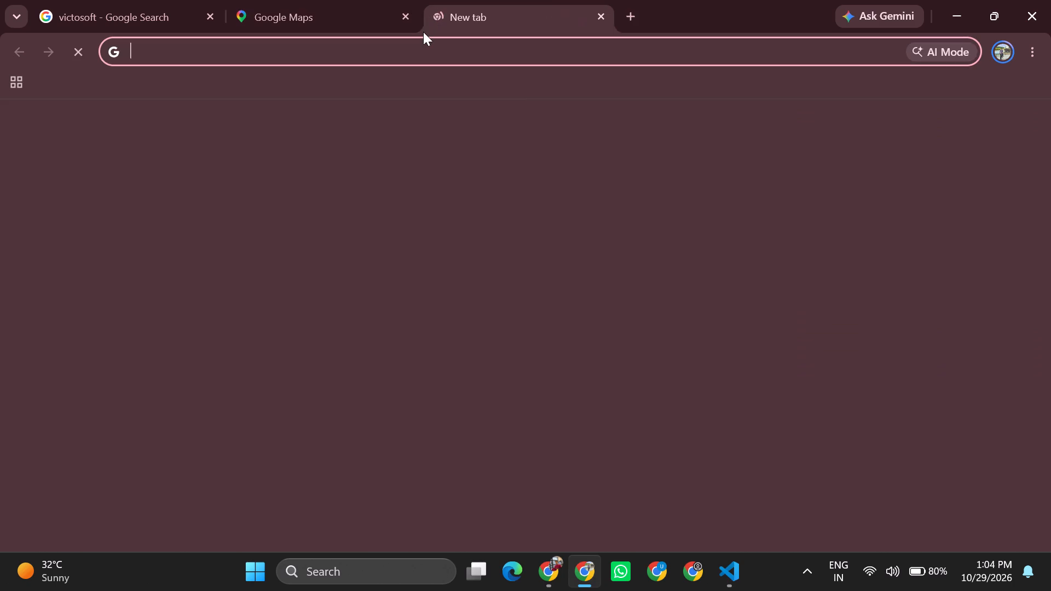
left_click(419, 39)
left_click(417, 45)
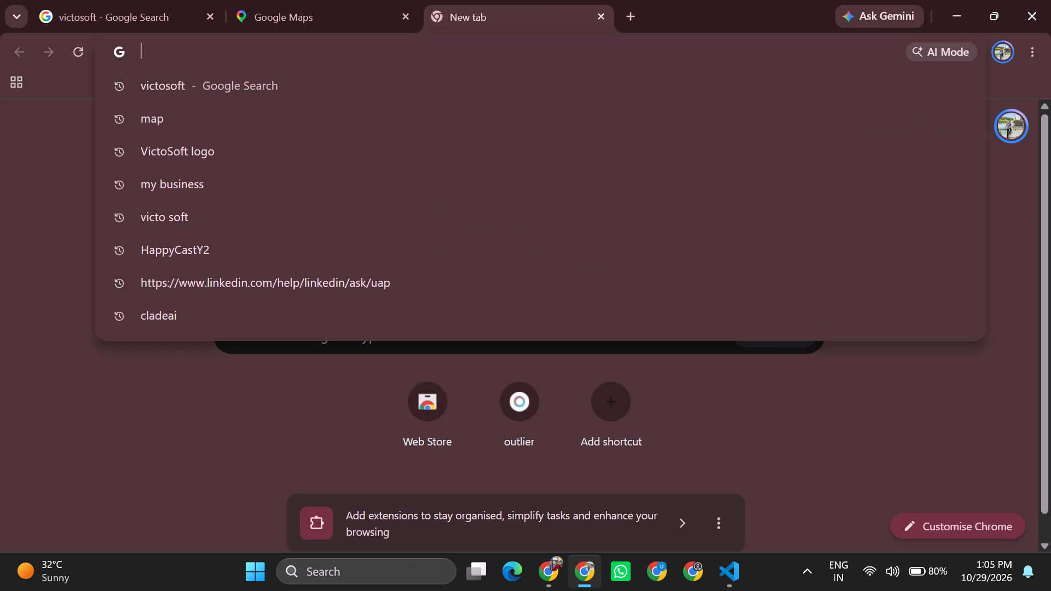
type("goo")
type("gle")
key("space")
type("bu")
type("ss")
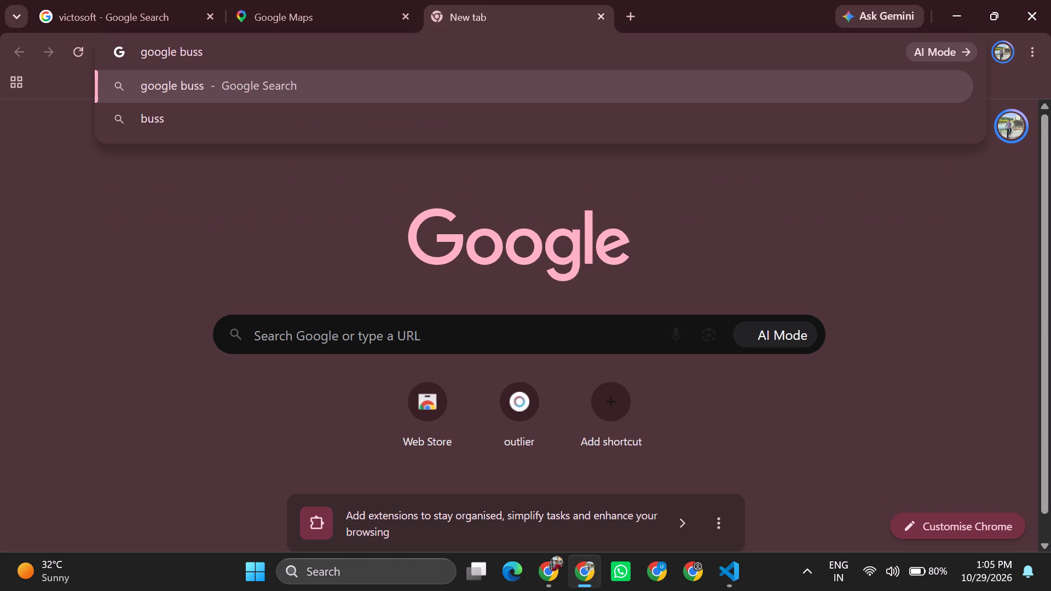
type("in")
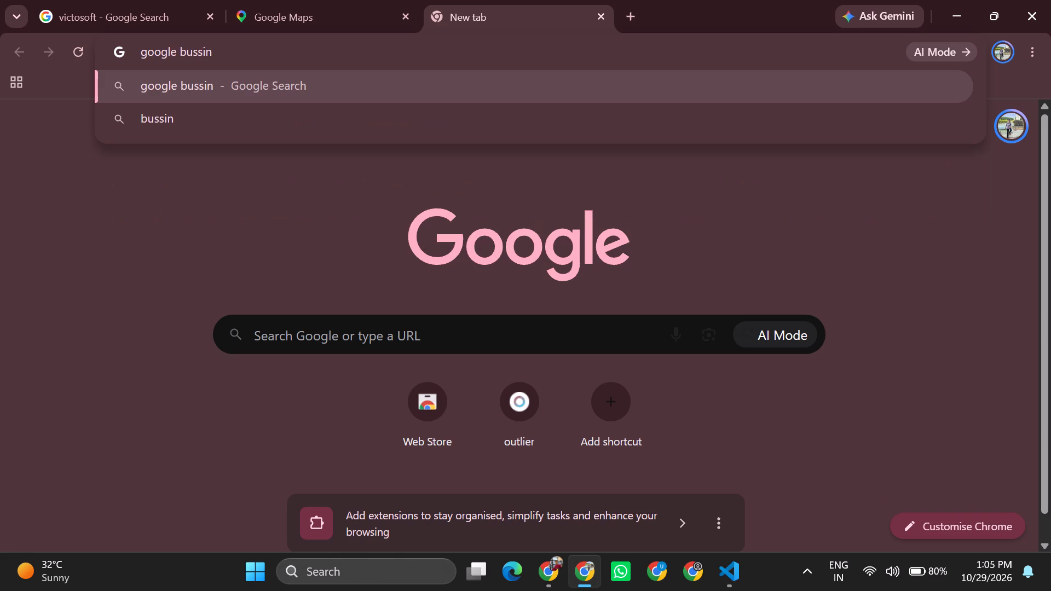
type("ess")
key("Return")
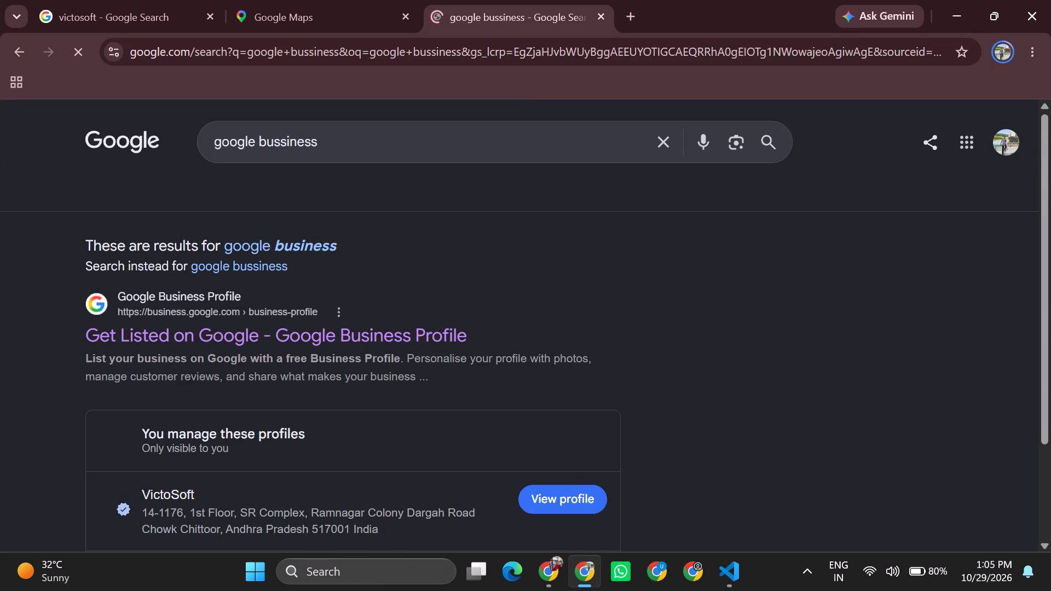
left_click(305, 236)
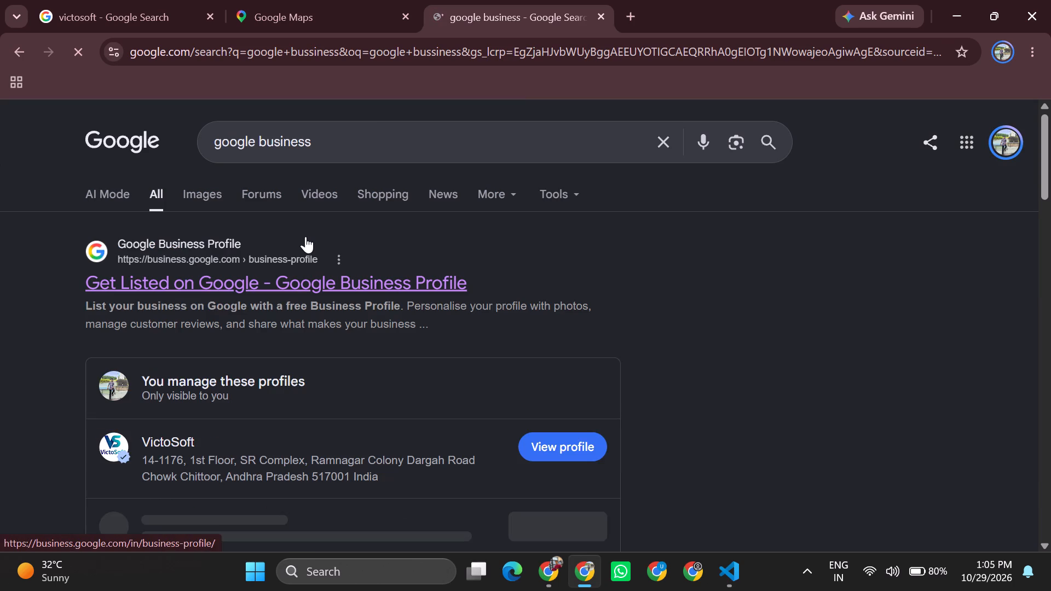
left_click(310, 278)
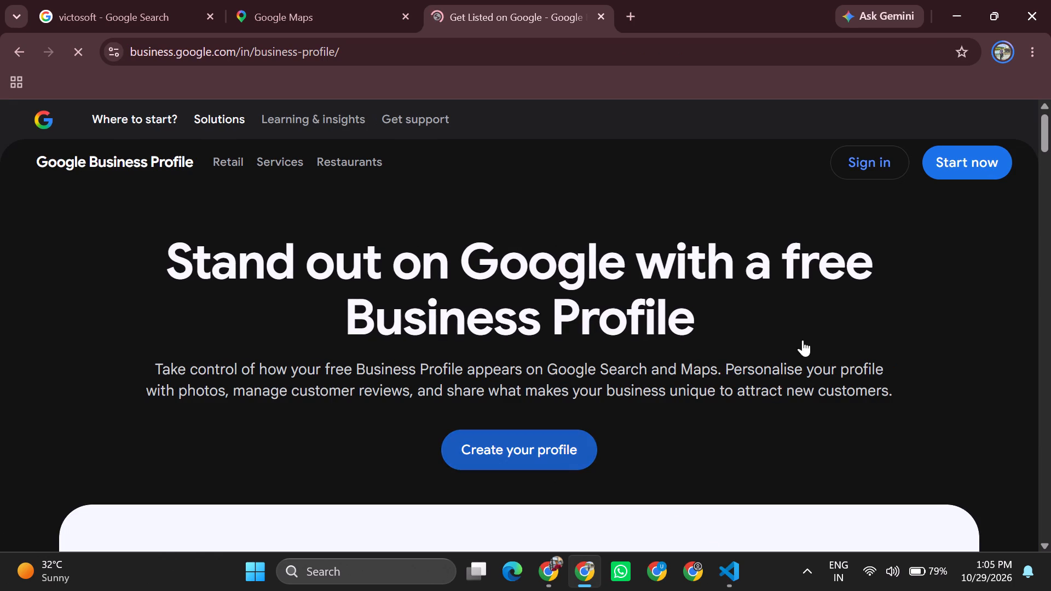
Sign in to Business Profile Manager and start verification for the VictoCredit business.
left_click(890, 162)
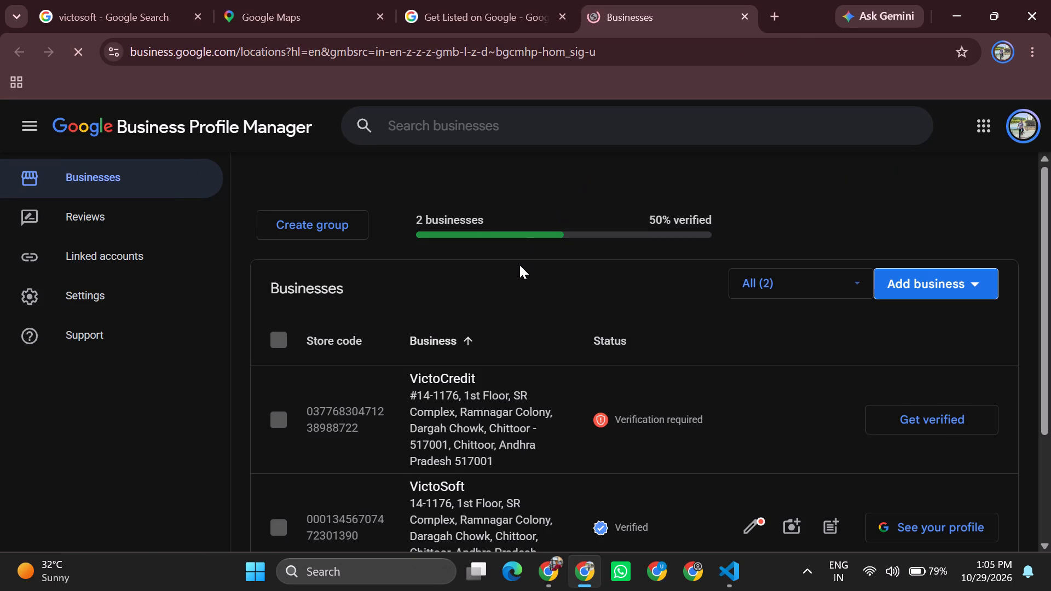
scroll(519, 265, "down", 1)
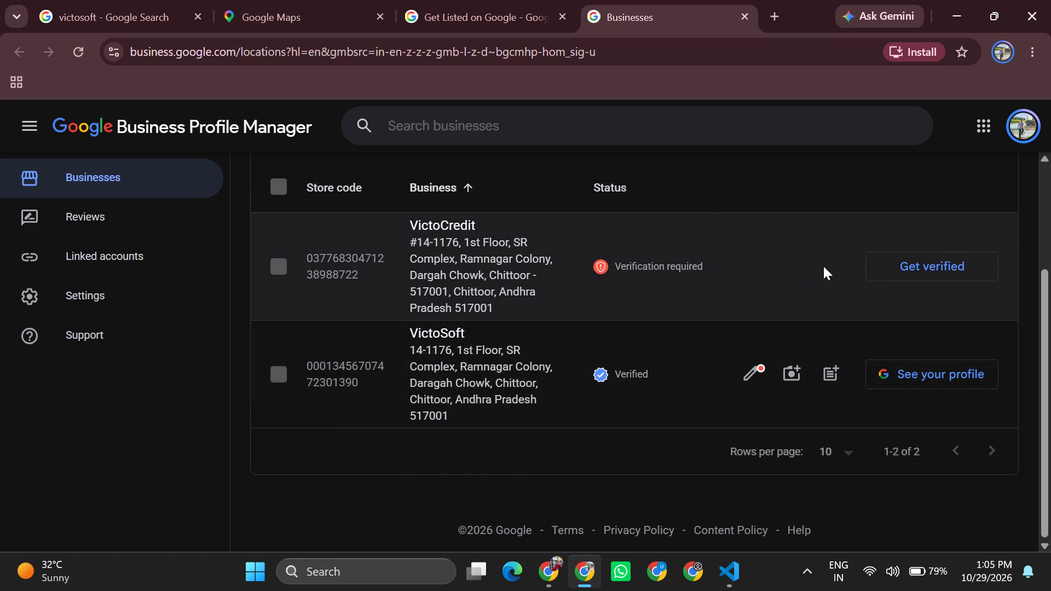
left_click(935, 273)
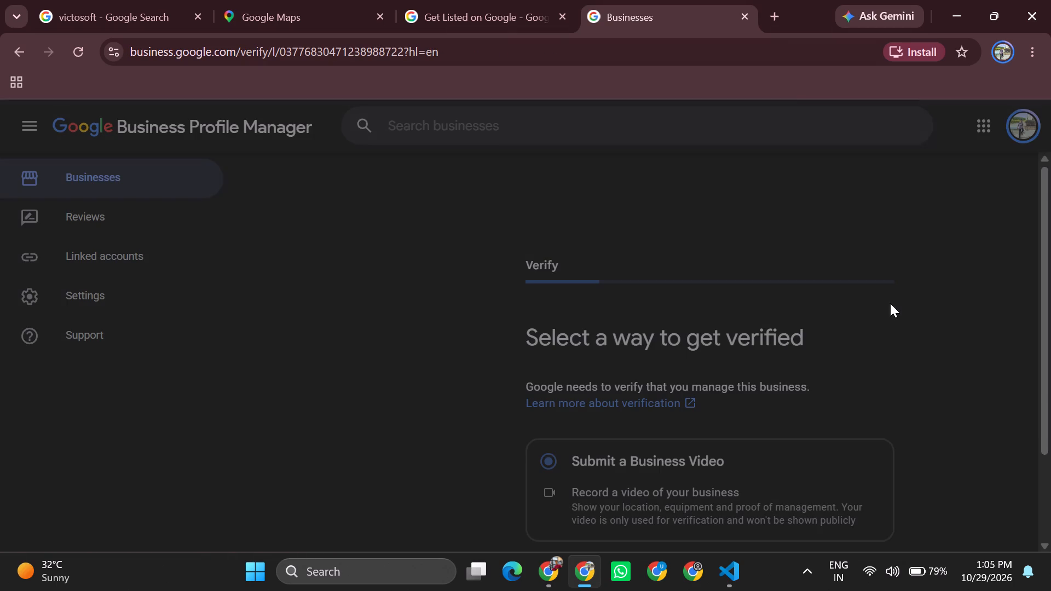
Examine the ways to get verified, including the additional options.
scroll(890, 303, "down", 2)
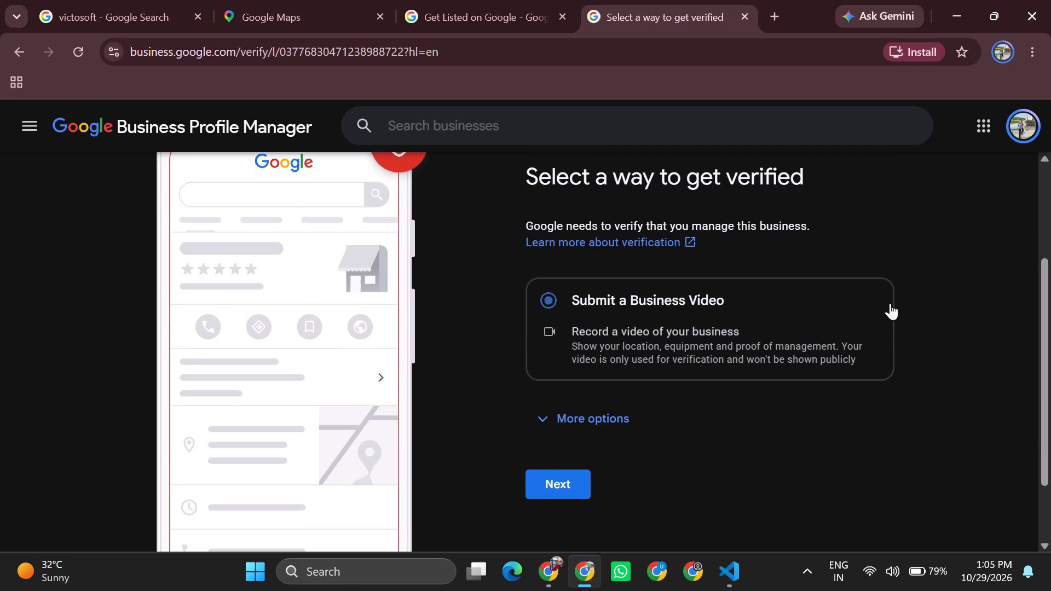
left_click(609, 409)
scroll(609, 409, "down", 1)
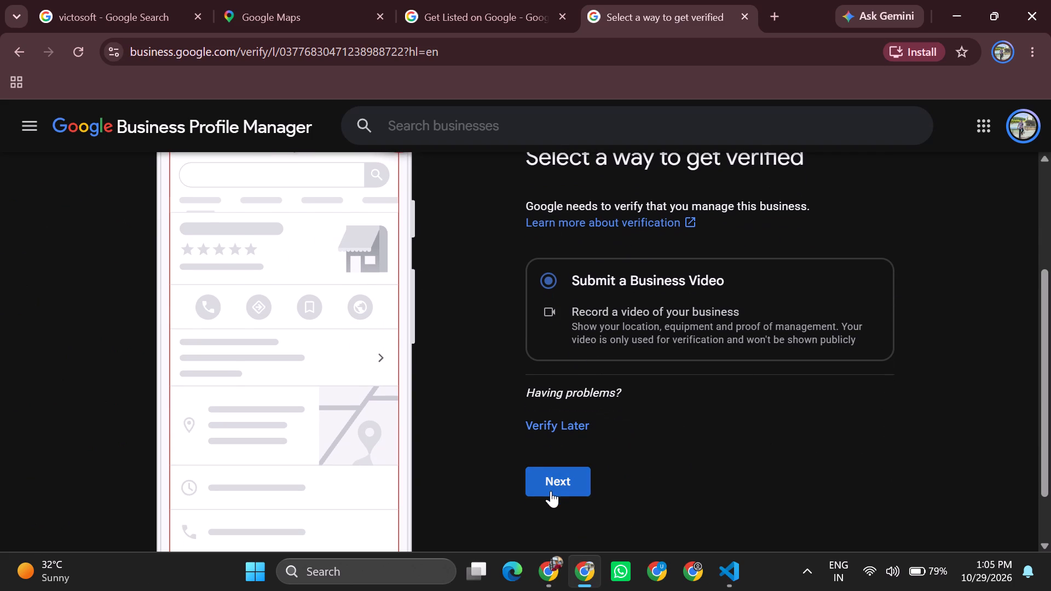
Continue with Submit a Business Video and read through the recording requirements and the tips for getting started.
left_click(551, 491)
left_click(695, 386)
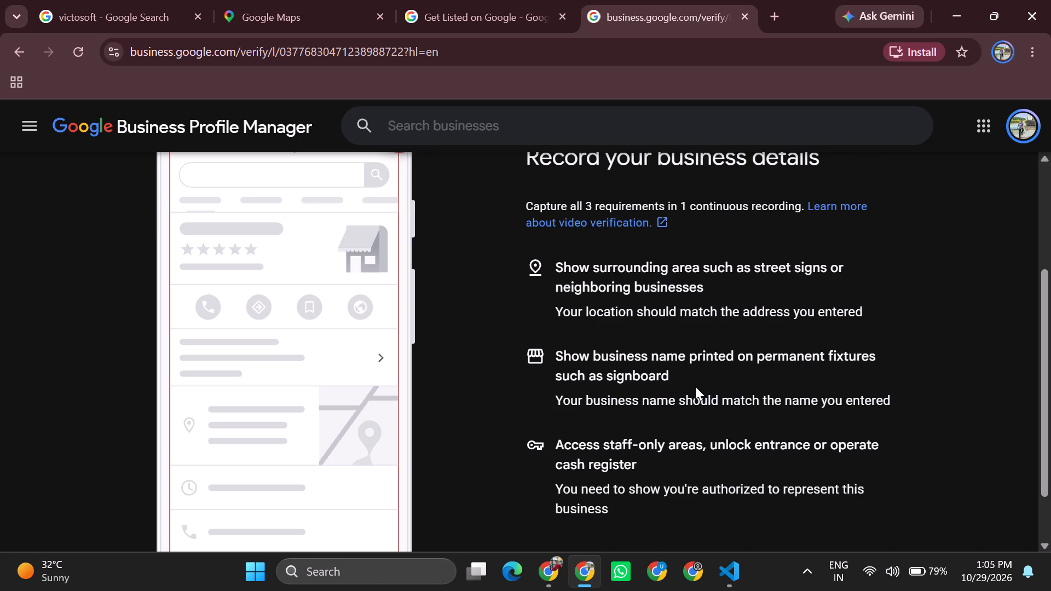
scroll(695, 386, "up", 1)
scroll(695, 386, "down", 6)
left_click(700, 528)
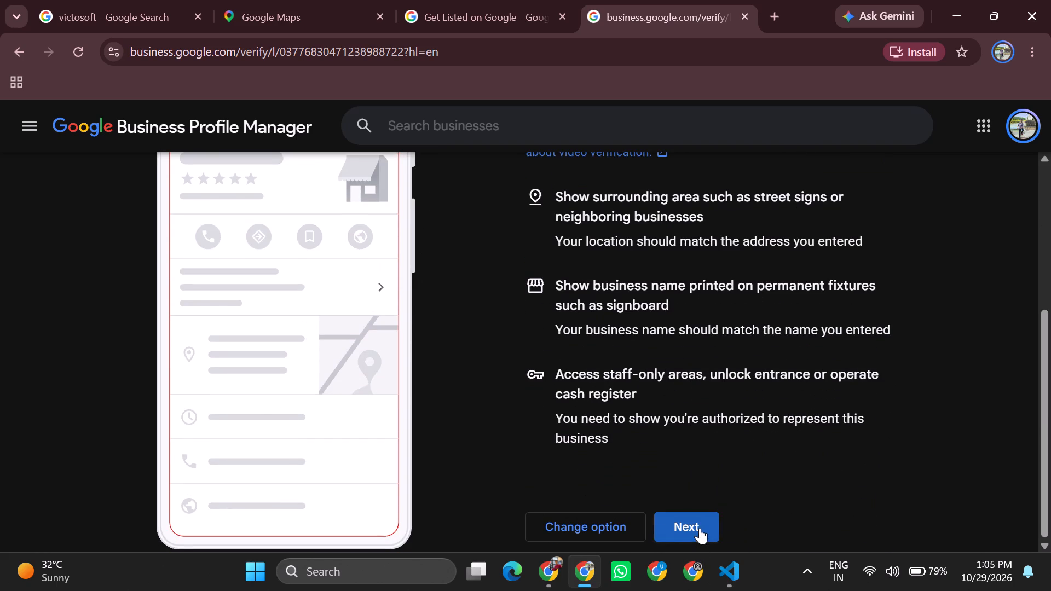
scroll(700, 528, "up", 1)
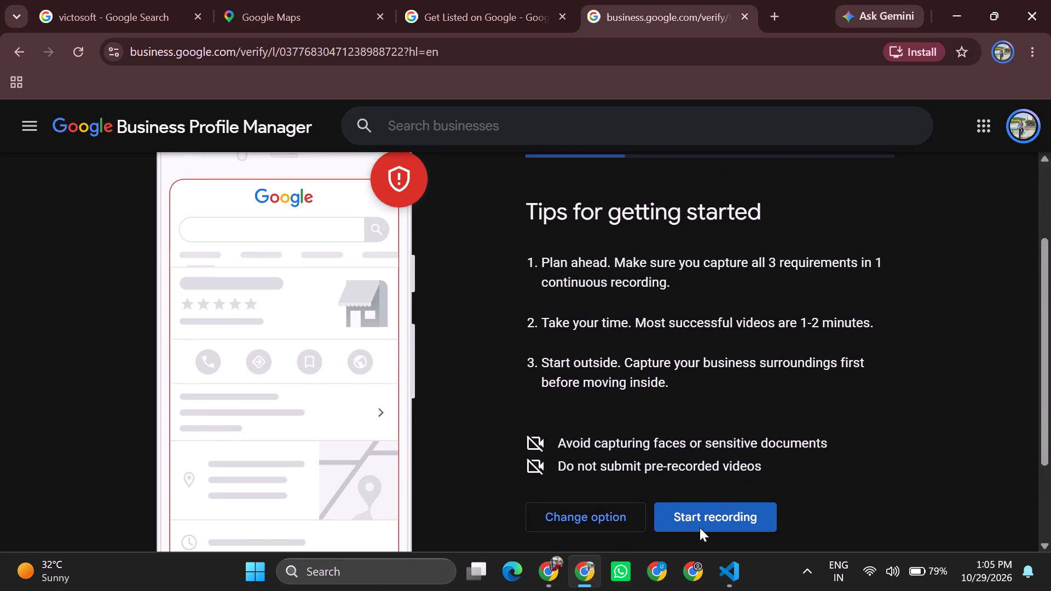
scroll(700, 528, "up", 1)
scroll(713, 414, "down", 1)
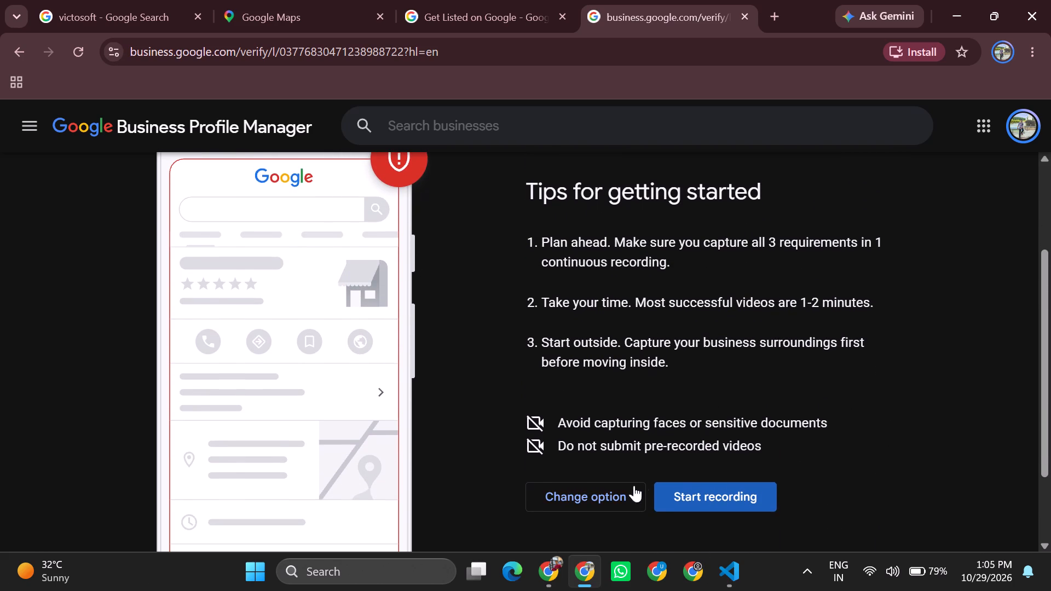
Return to the choice of verification method and examine its additional options again.
left_click(620, 498)
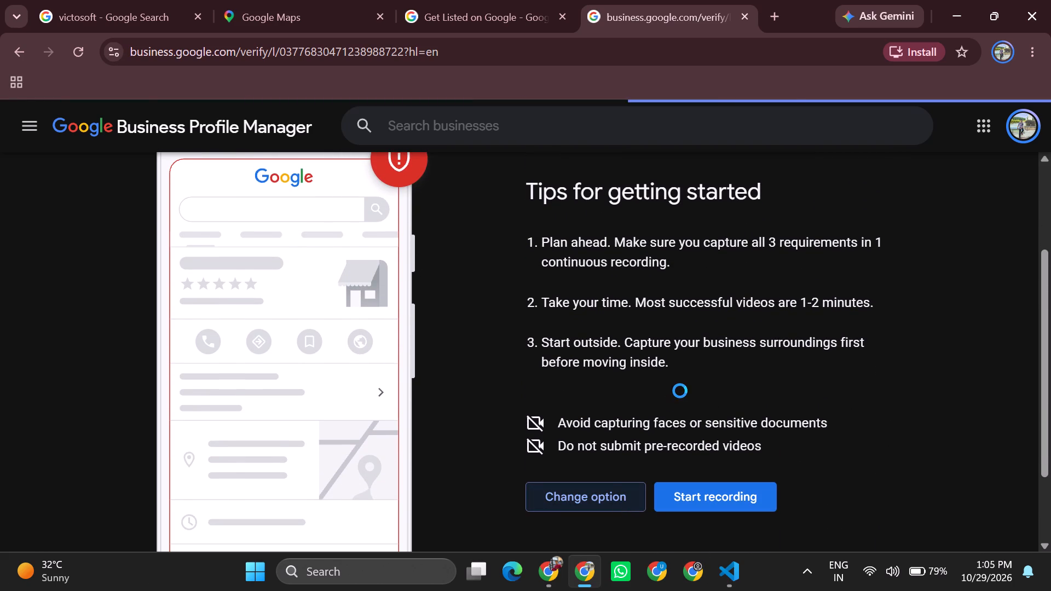
scroll(688, 394, "down", 1)
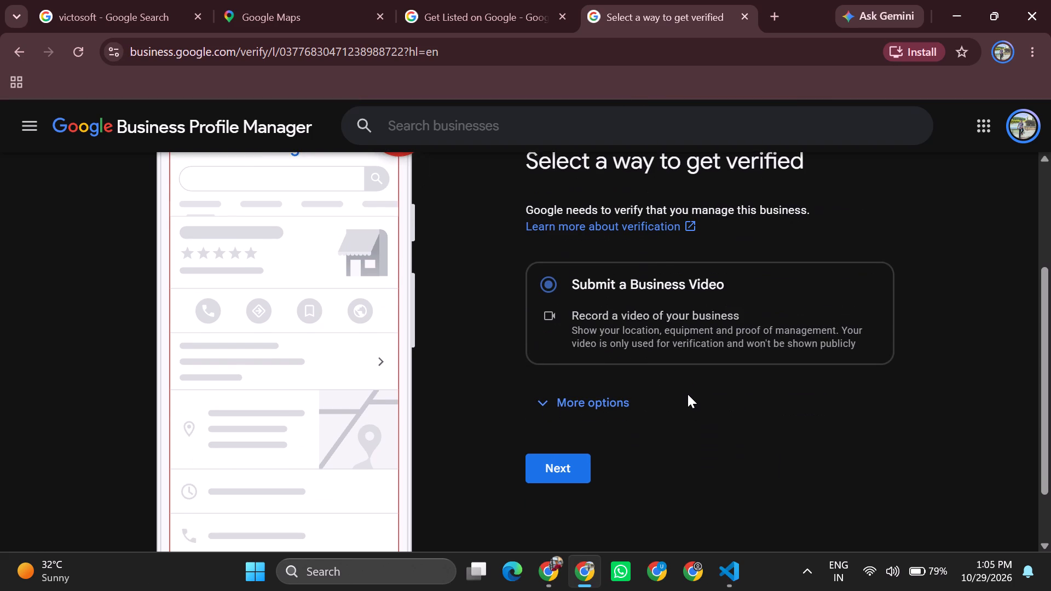
scroll(631, 395, "up", 1)
scroll(631, 395, "down", 1)
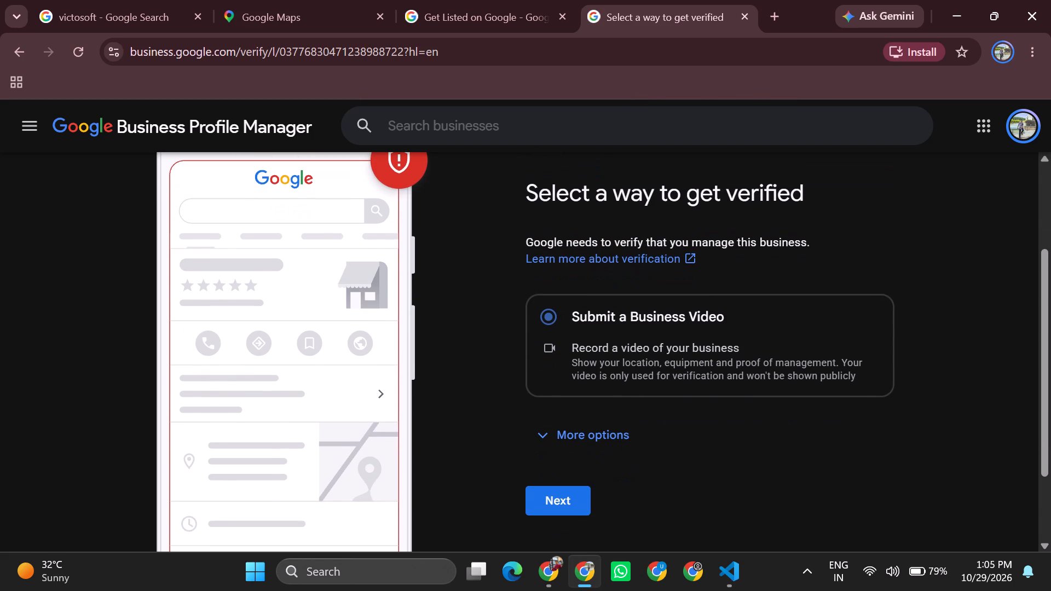
scroll(631, 395, "down", 1)
left_click(600, 419)
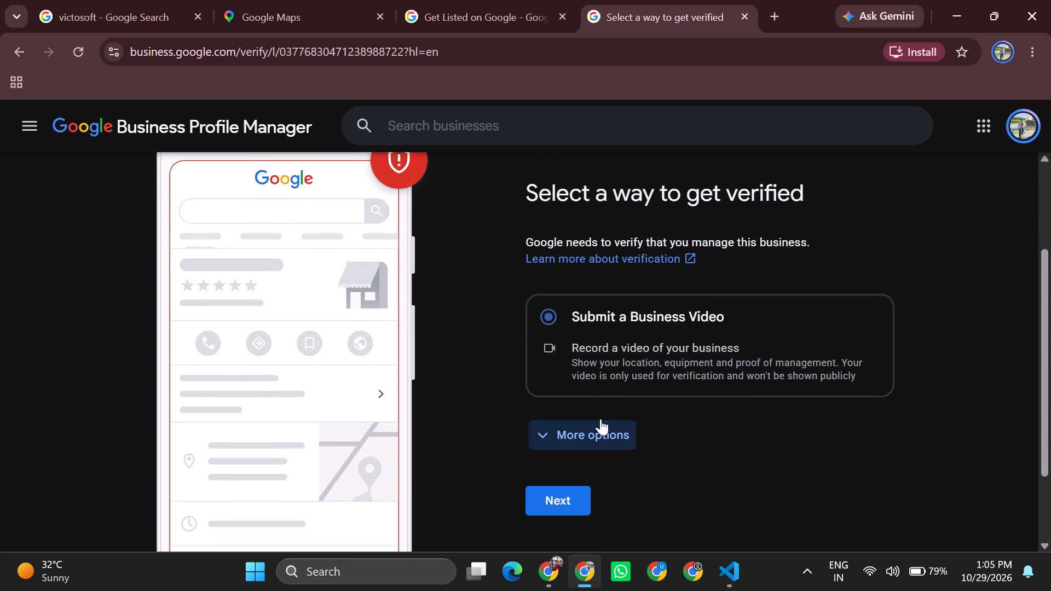
scroll(600, 412, "up", 1)
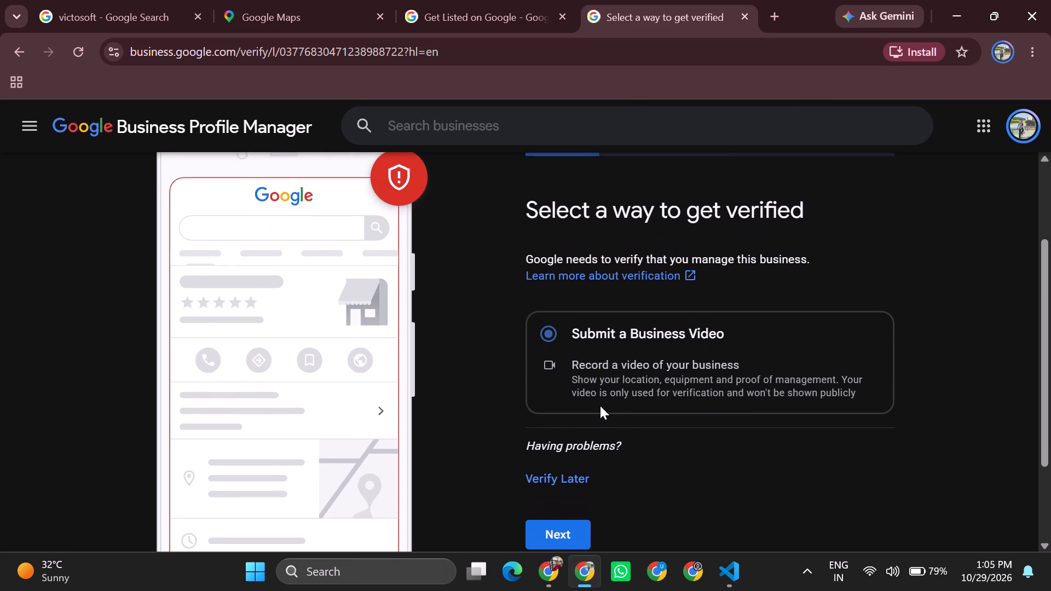
Choose Verify Later for the VictoCredit business and confirm postponing the verification.
scroll(600, 405, "up", 1)
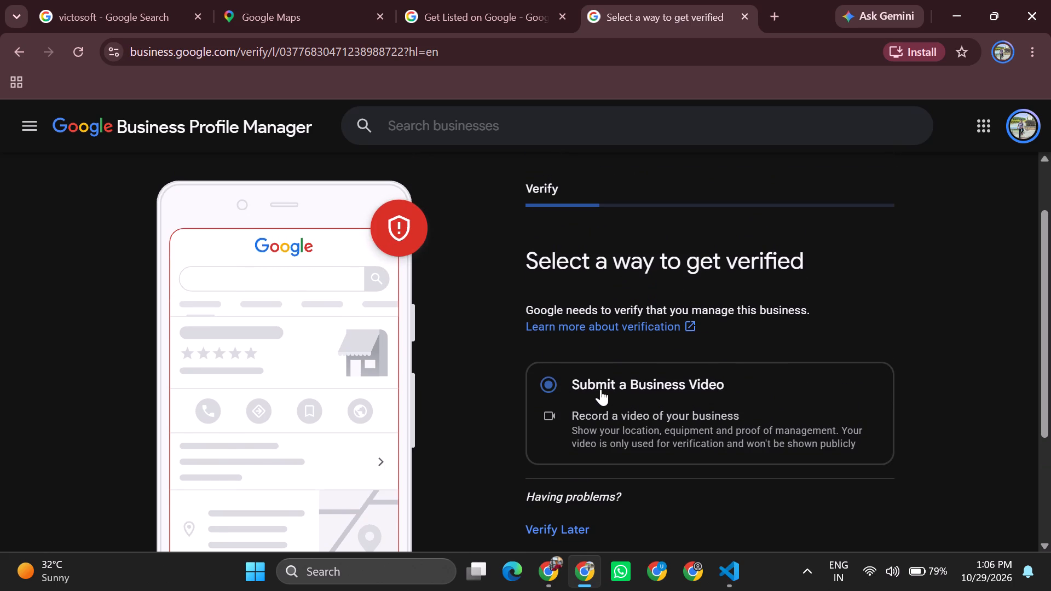
scroll(605, 386, "down", 2)
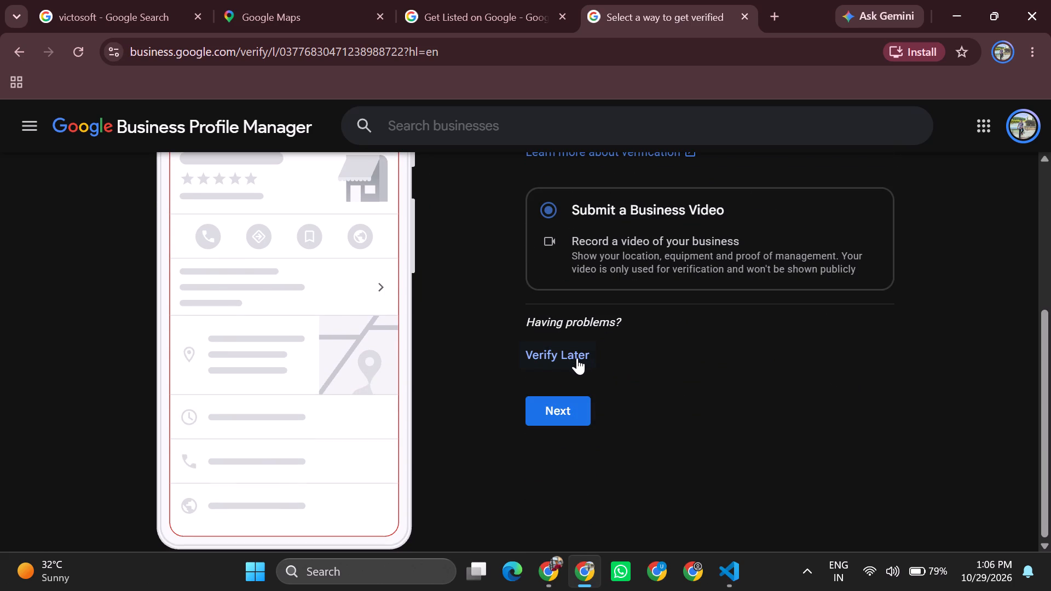
left_click(578, 357)
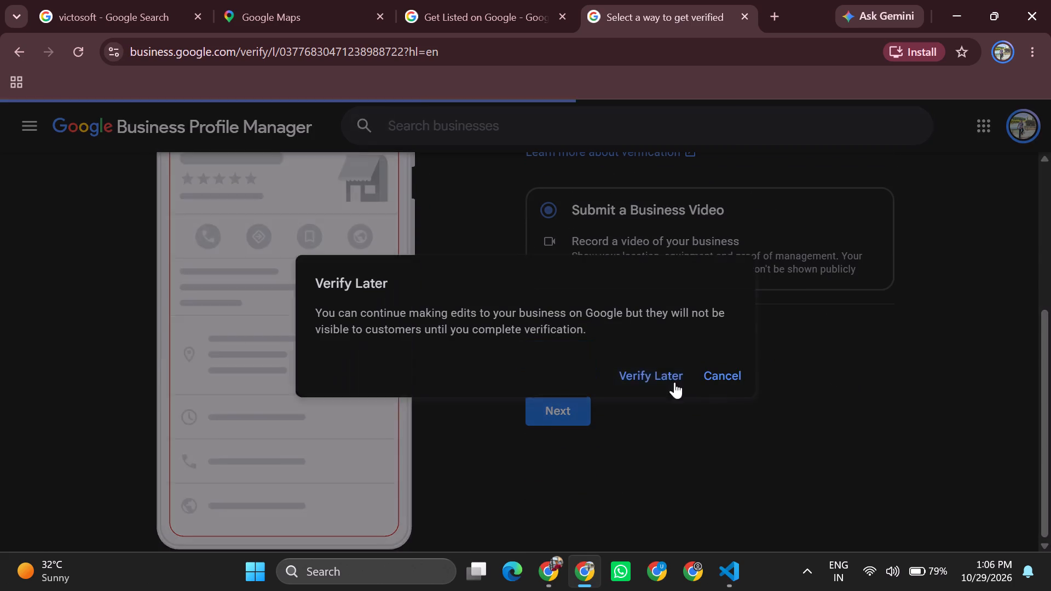
right_click(720, 385)
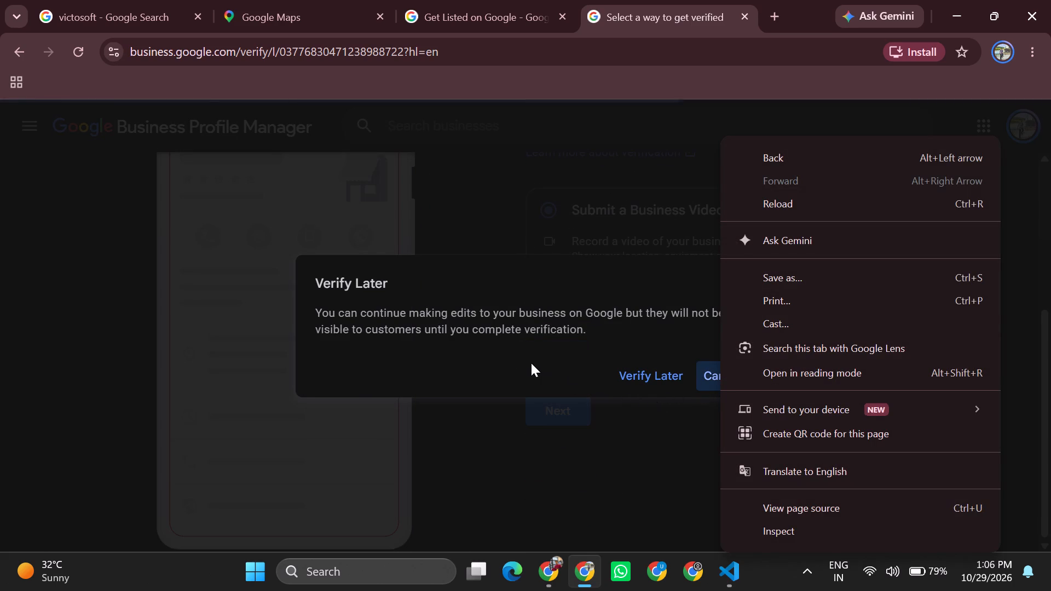
left_click(531, 363)
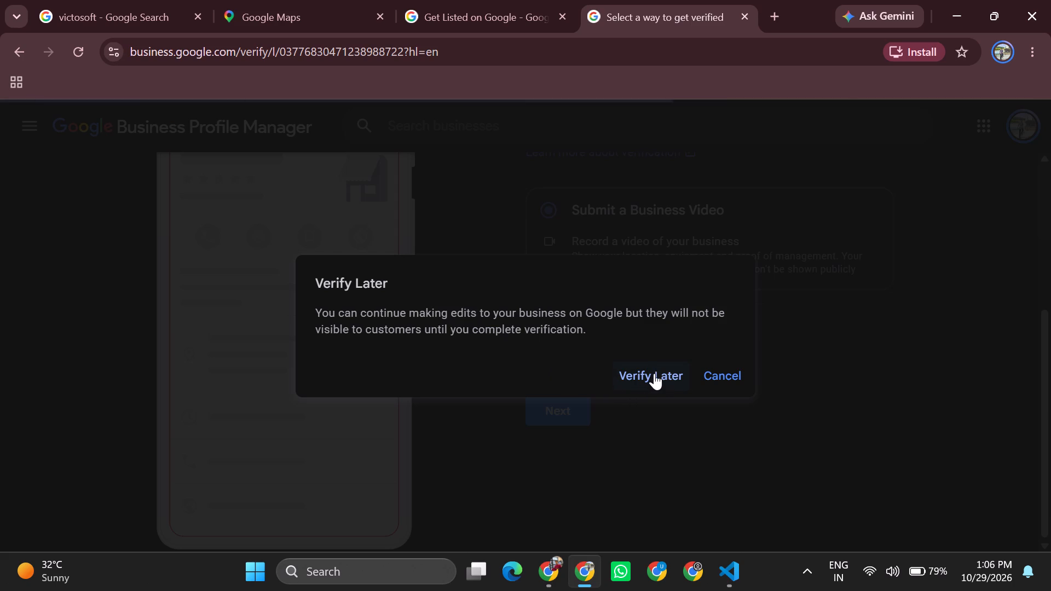
left_click(654, 373)
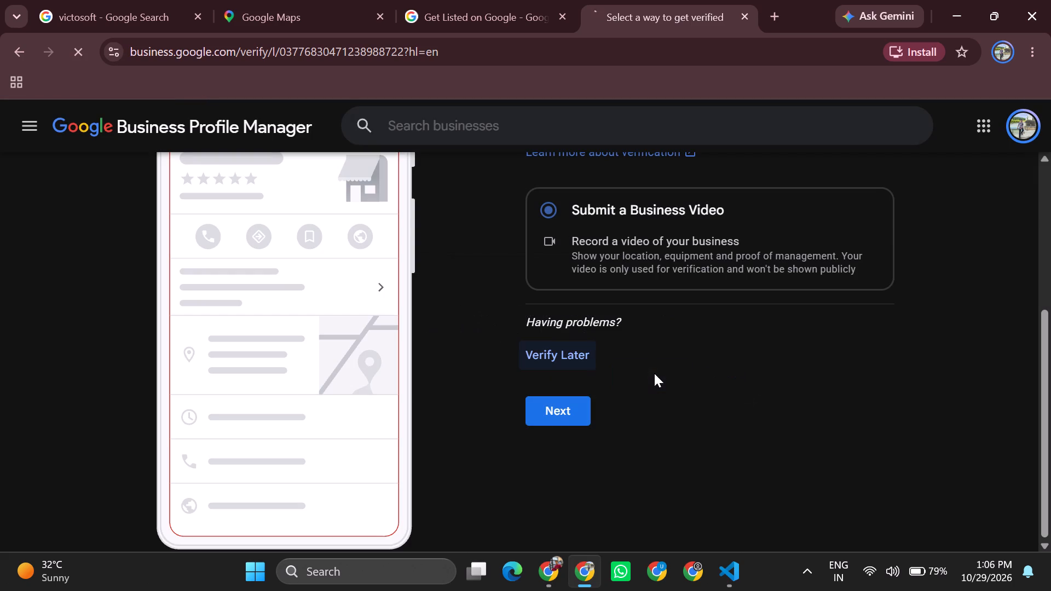
left_click(550, 407)
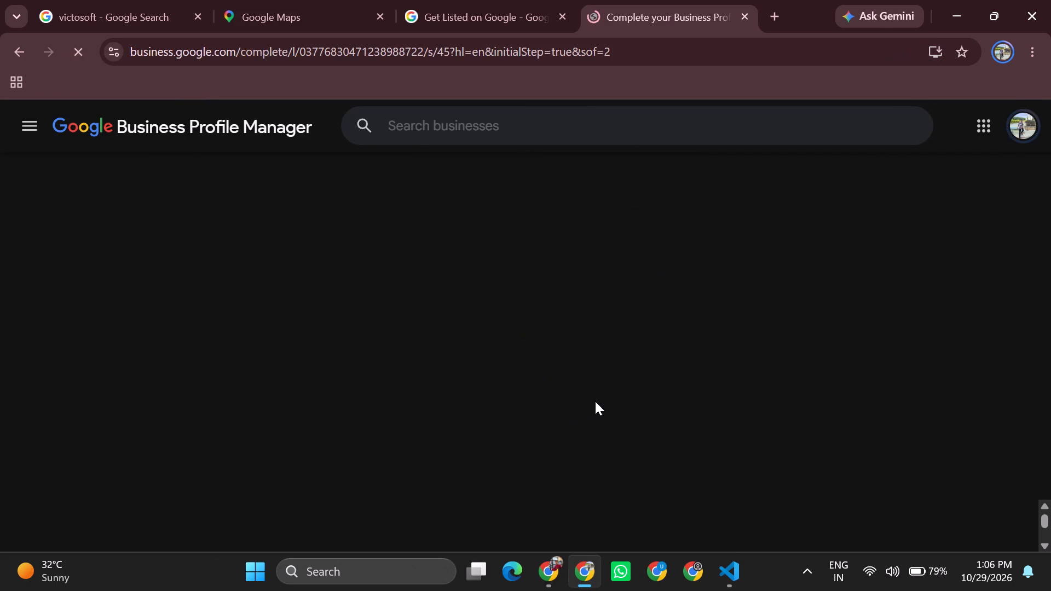
Skip adding a storefront photo and photos of the business in the profile customization.
scroll(595, 401, "down", 2)
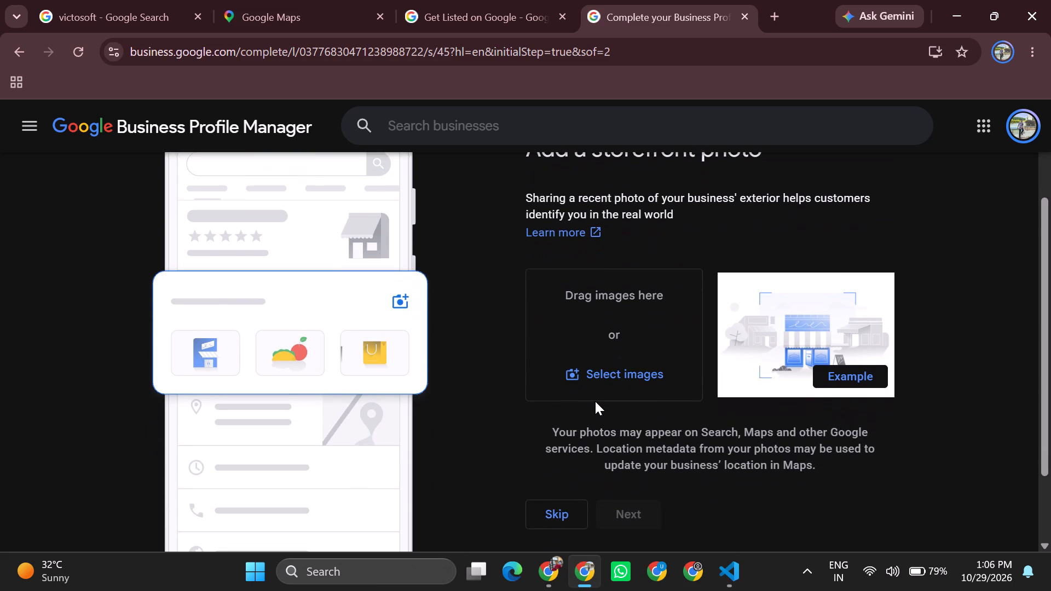
scroll(595, 401, "down", 1)
scroll(701, 408, "up", 4)
scroll(702, 327, "down", 1)
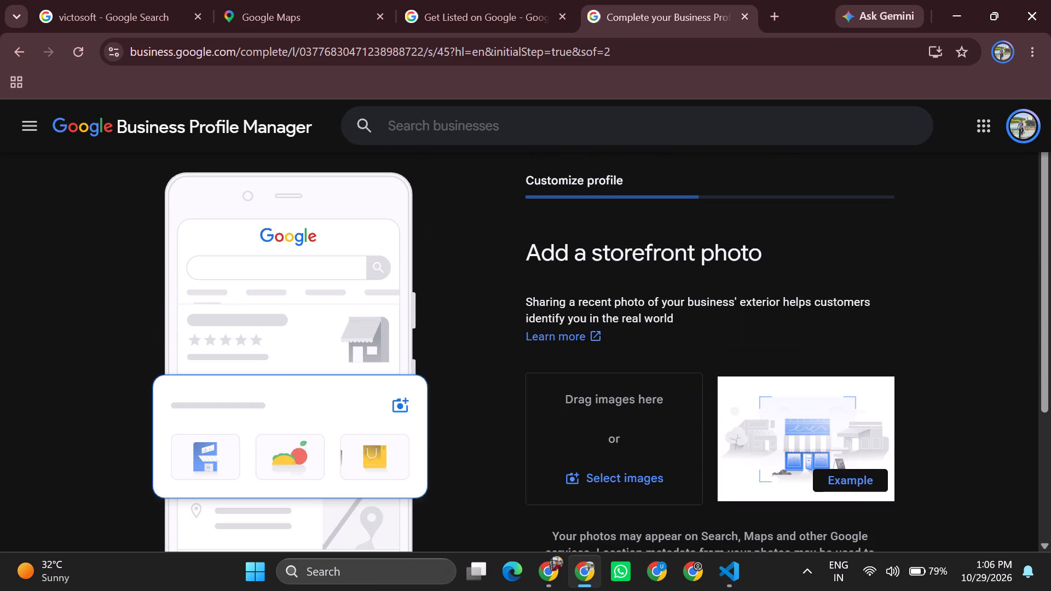
scroll(702, 327, "down", 2)
left_click(560, 406)
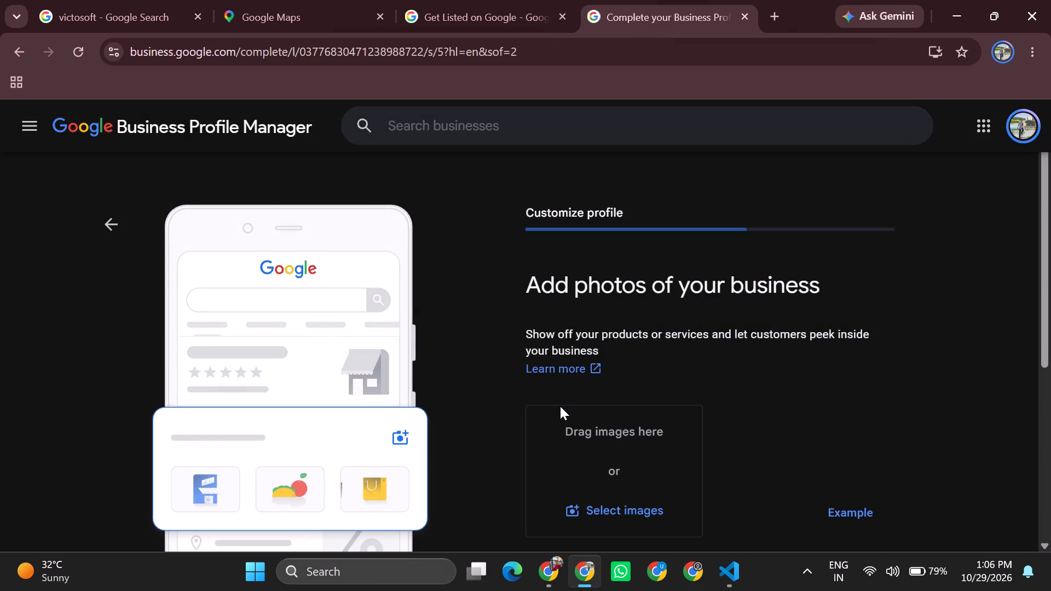
scroll(579, 383, "down", 2)
left_click(558, 480)
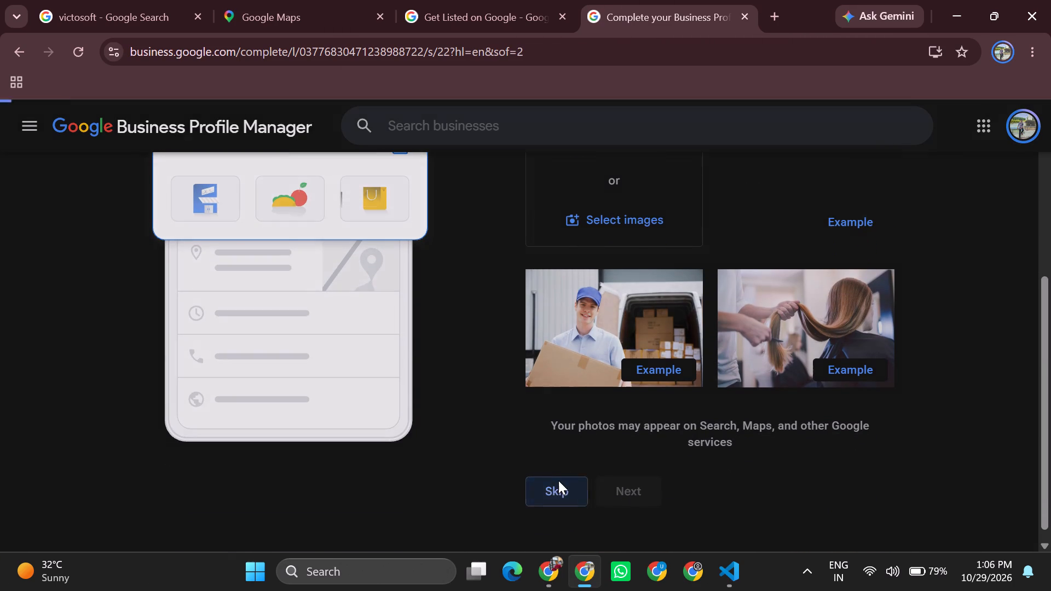
Skip the ₹20,000 advertising credit and the custom domain offer, and continue to the business profile.
scroll(558, 480, "down", 1)
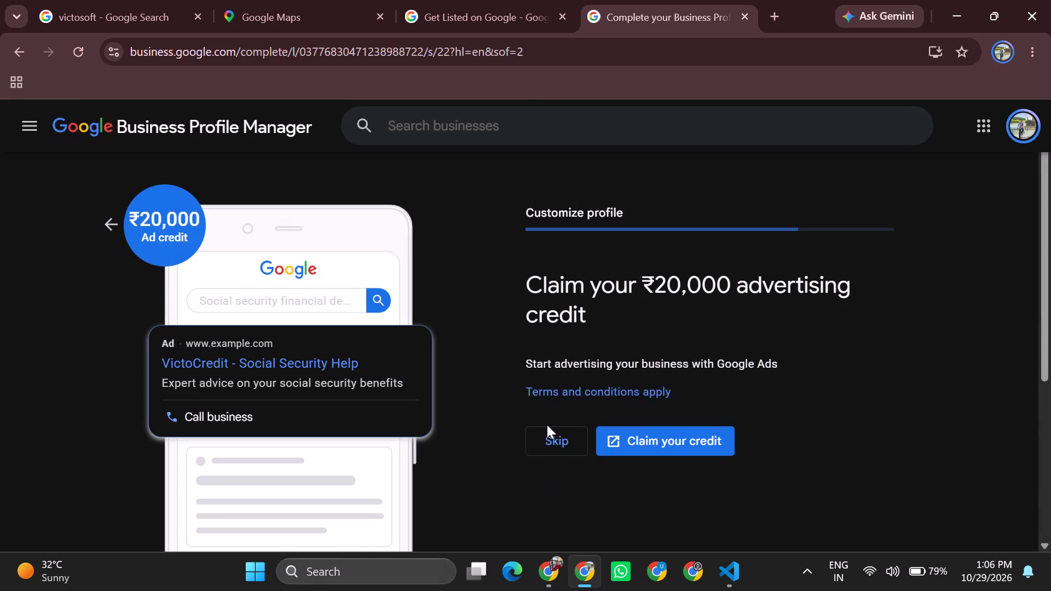
left_click(575, 441)
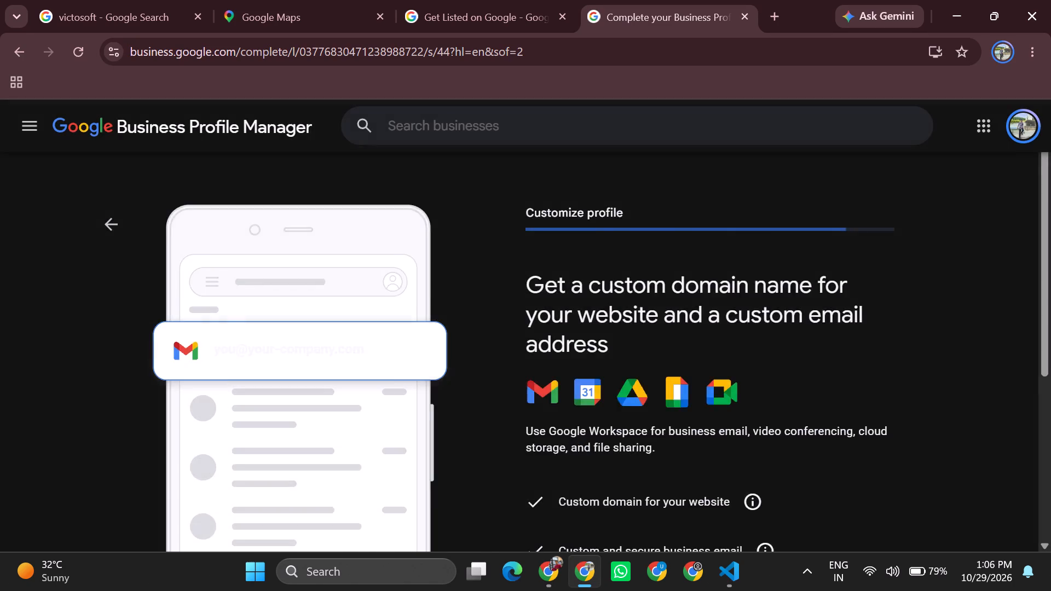
scroll(575, 441, "down", 3)
left_click(576, 478)
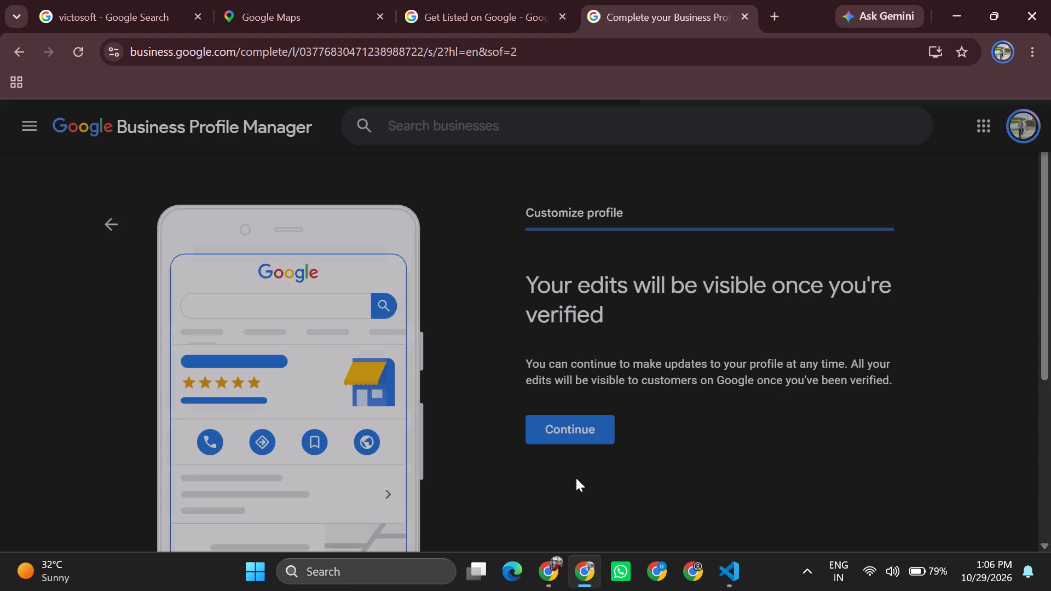
left_click(587, 452)
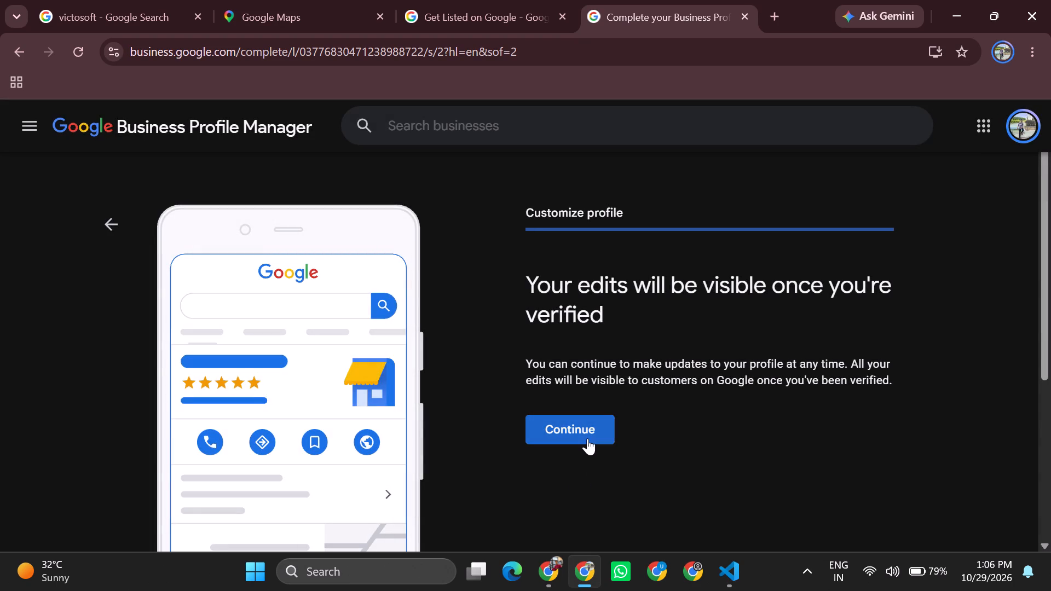
left_click(588, 438)
Open the VictoCredit verification issues and proceed with the business video method to see what the last recording lacked.
scroll(588, 438, "down", 1)
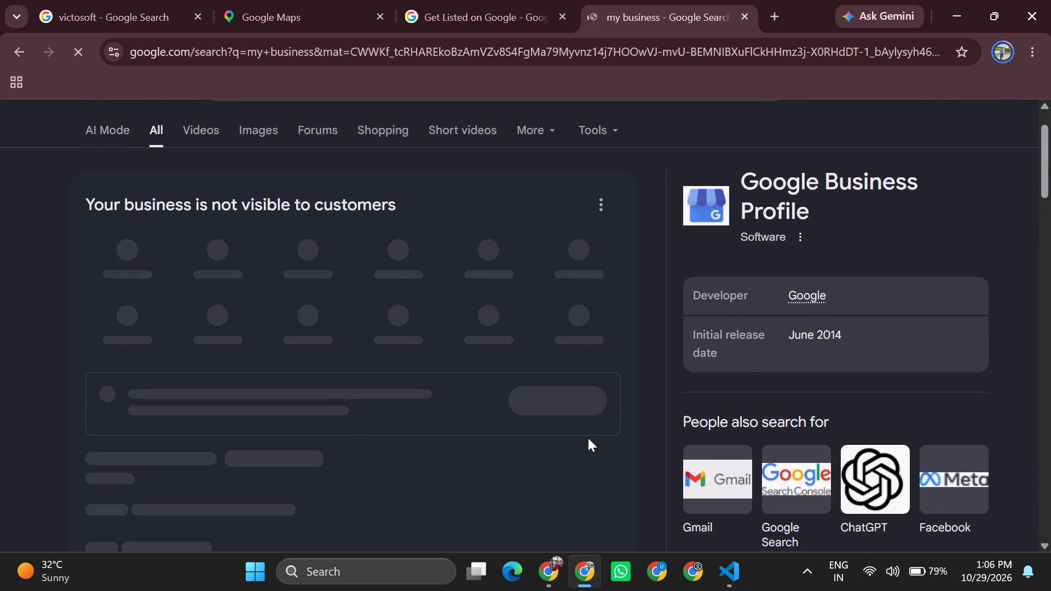
scroll(588, 438, "up", 2)
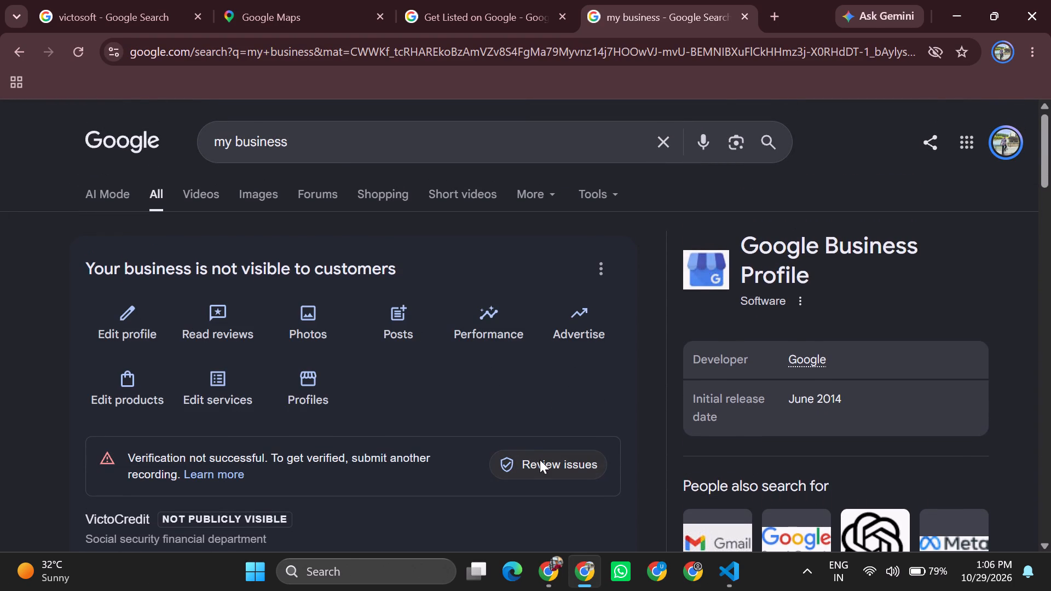
left_click(540, 460)
scroll(540, 460, "down", 1)
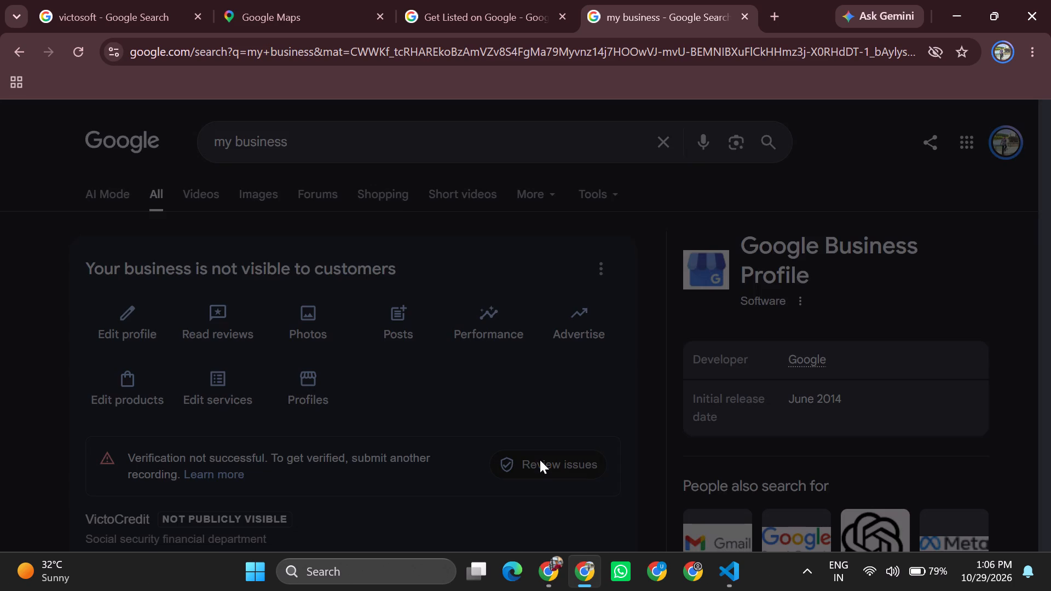
scroll(540, 460, "down", 2)
scroll(659, 411, "down", 4)
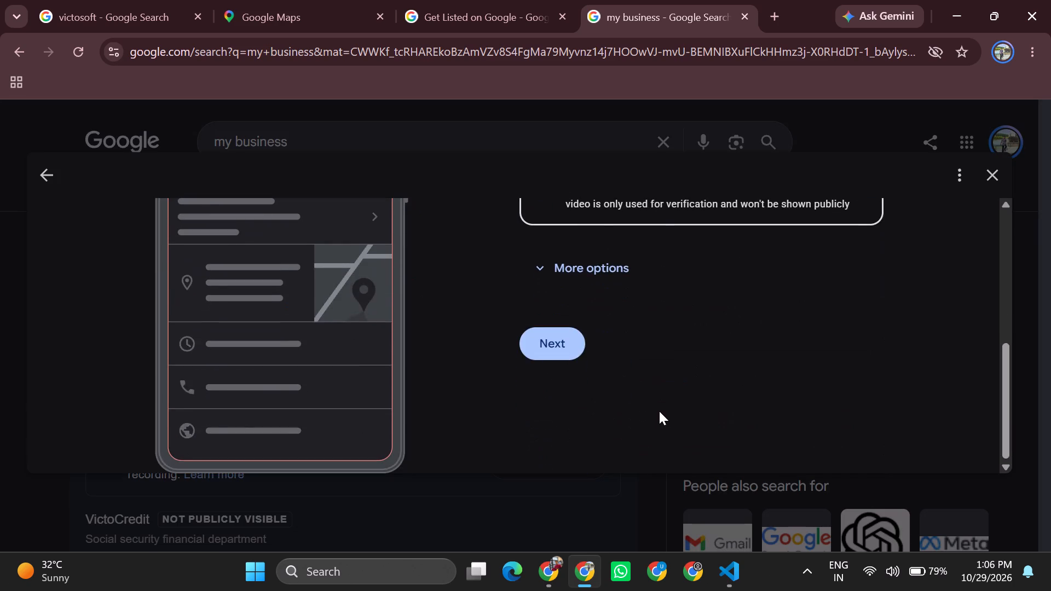
scroll(659, 411, "up", 1)
left_click(565, 378)
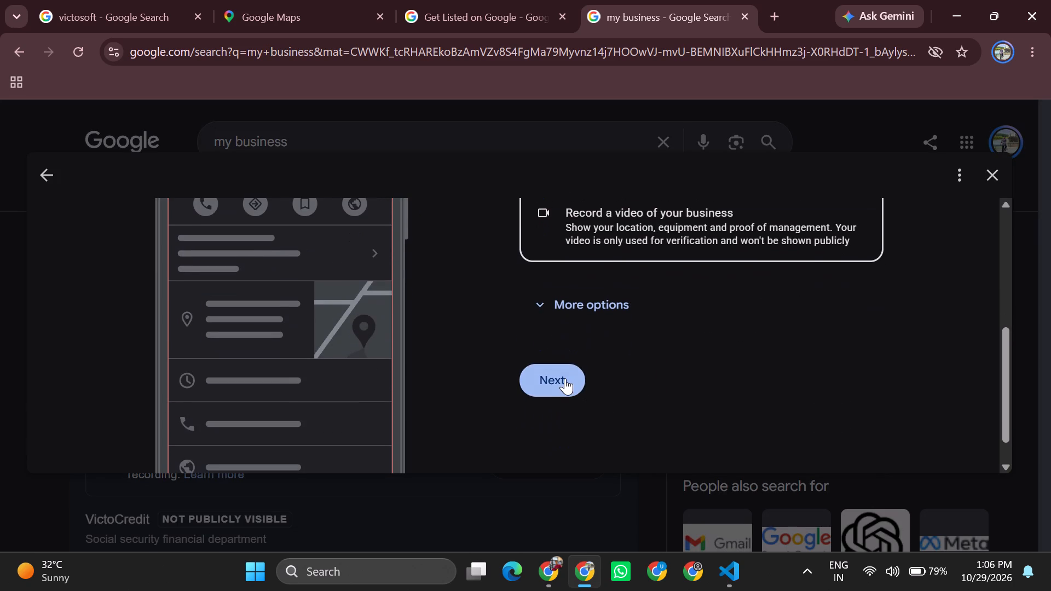
scroll(691, 302, "up", 1)
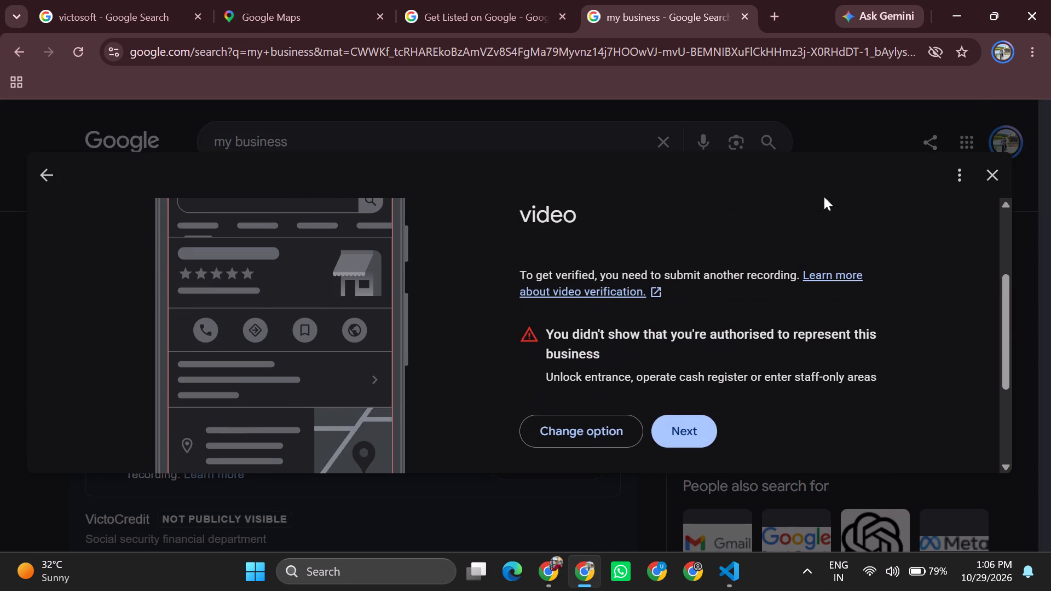
Proceed to the business details recording page and read through its video requirements.
left_click(698, 440)
scroll(673, 411, "down", 1)
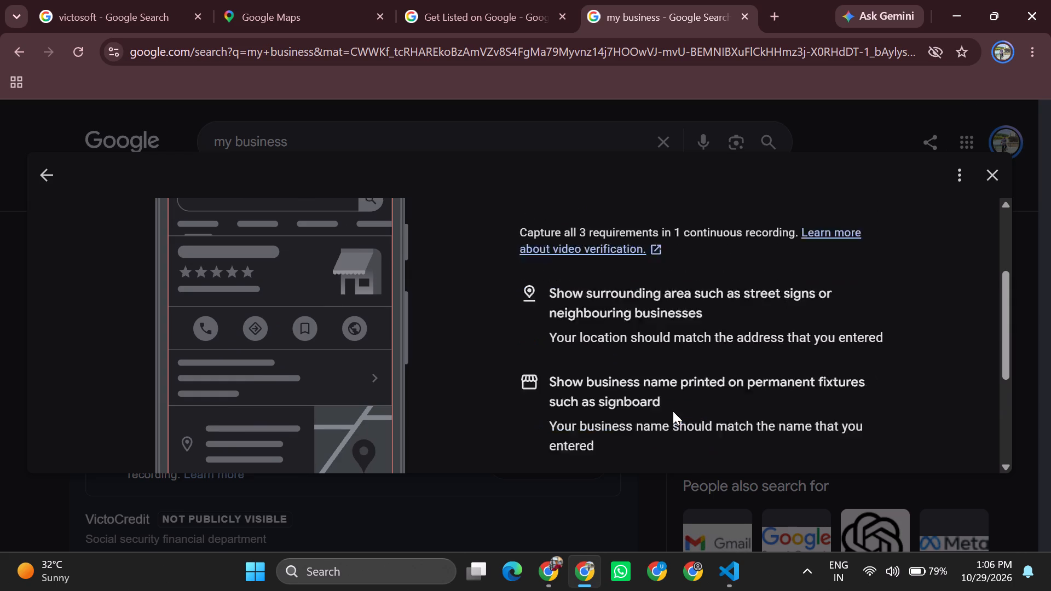
scroll(673, 411, "down", 1)
scroll(699, 416, "up", 3)
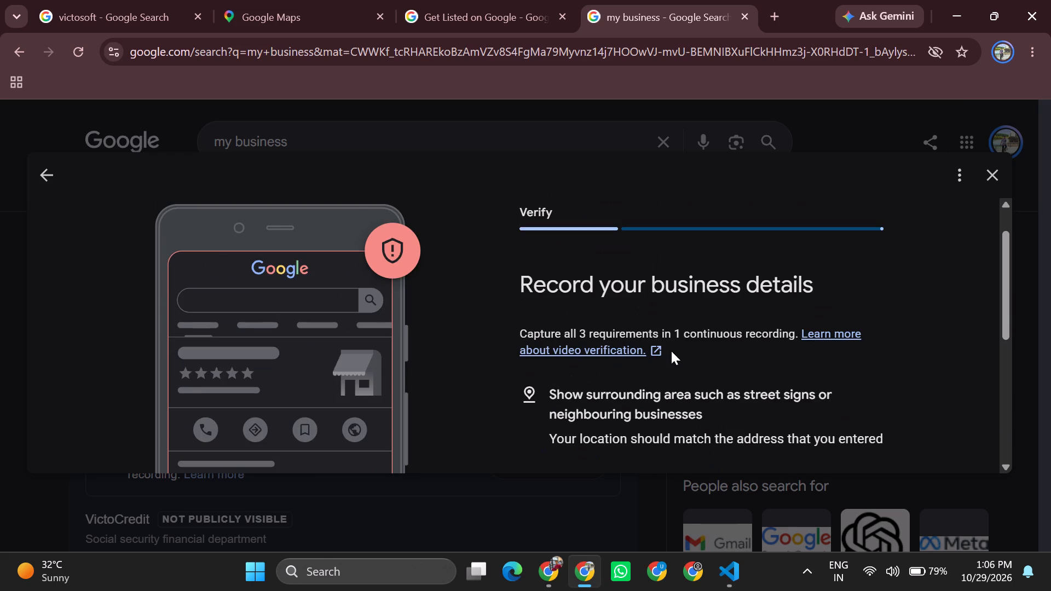
scroll(715, 408, "down", 1)
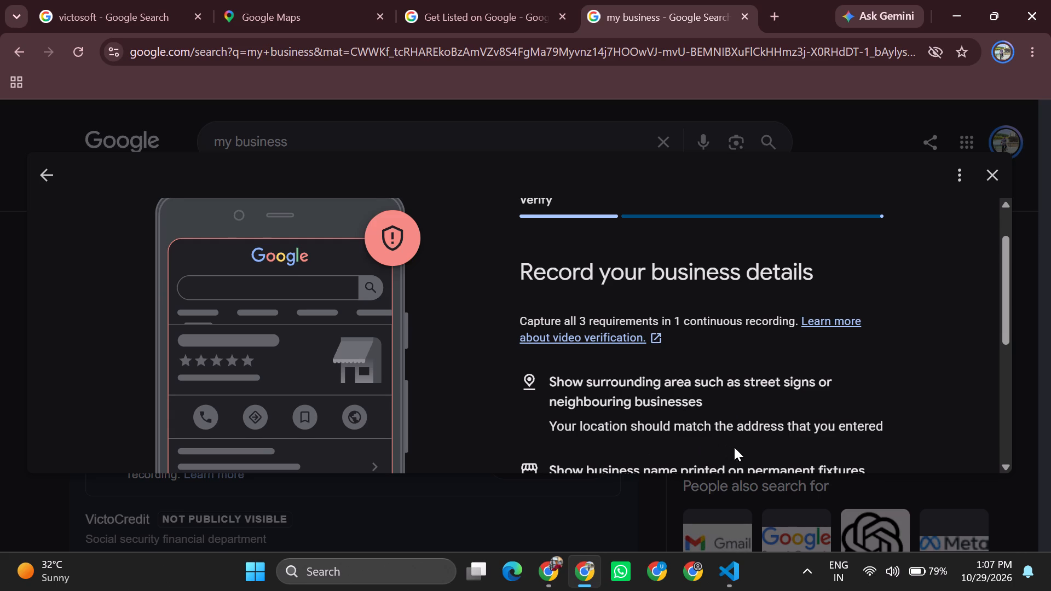
scroll(825, 445, "down", 1)
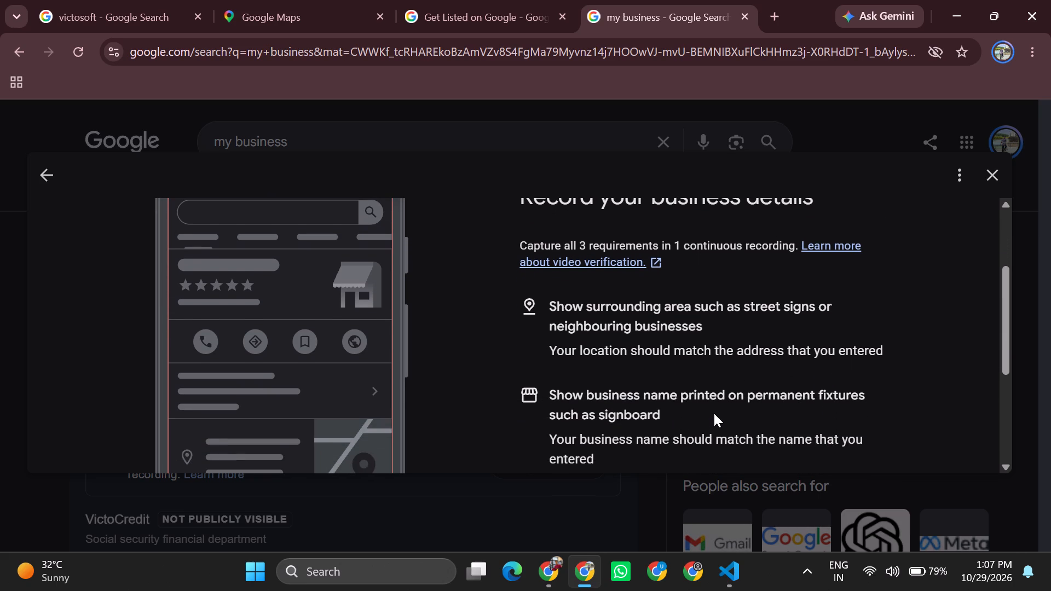
scroll(714, 413, "down", 3)
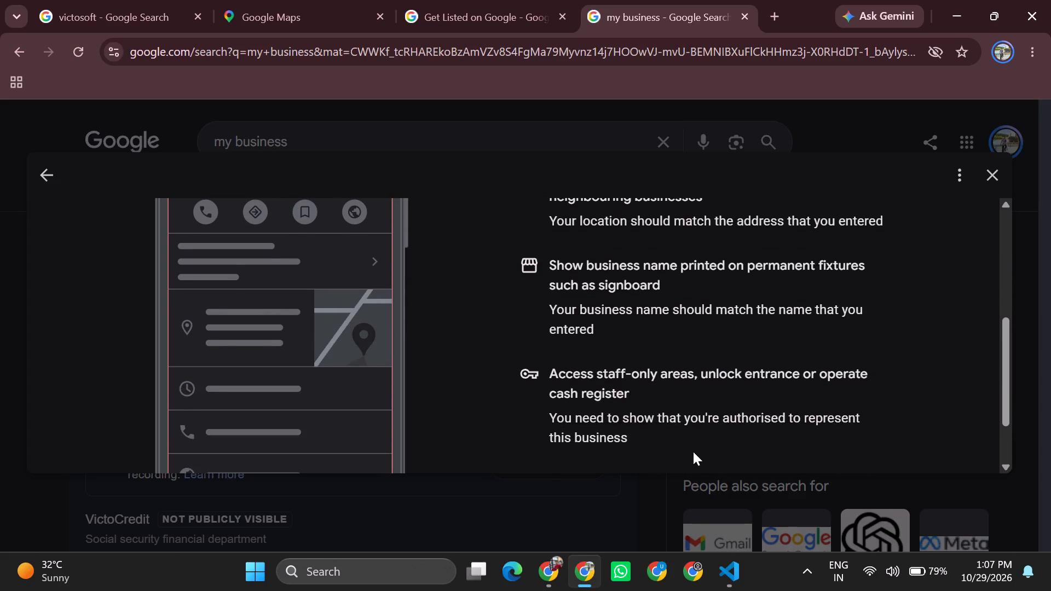
scroll(693, 451, "down", 3)
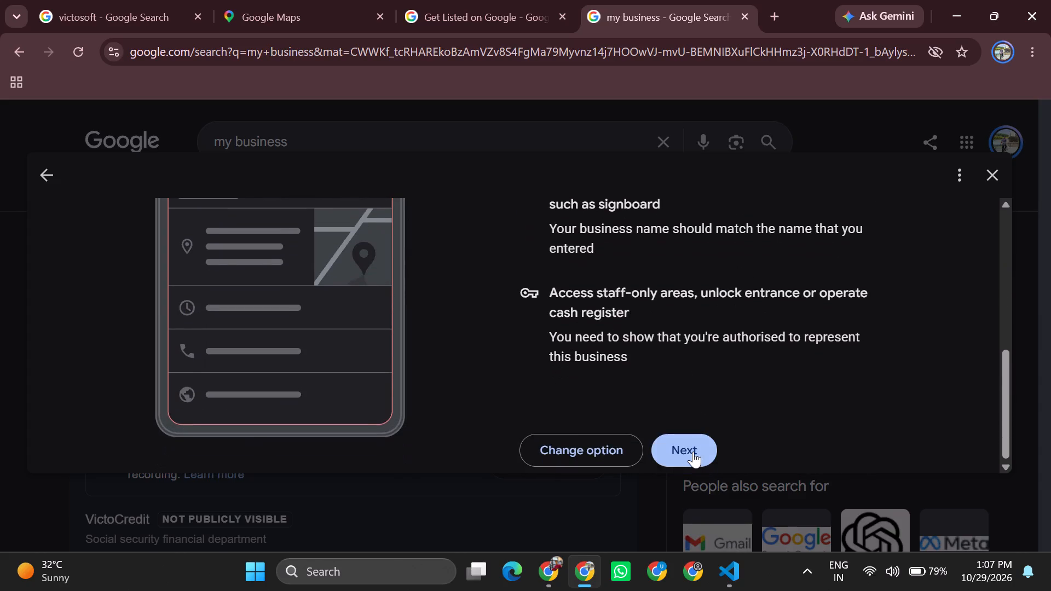
Continue past the recording tips, start the video recording and examine the QR code for completing it on a mobile device.
left_click(686, 453)
left_click(702, 354)
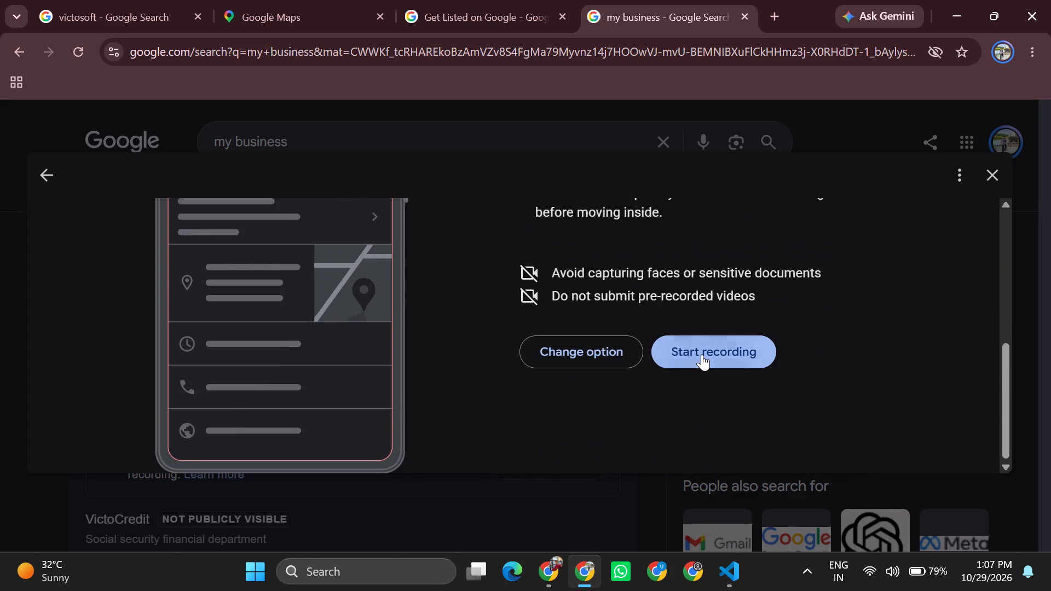
scroll(638, 367, "up", 1)
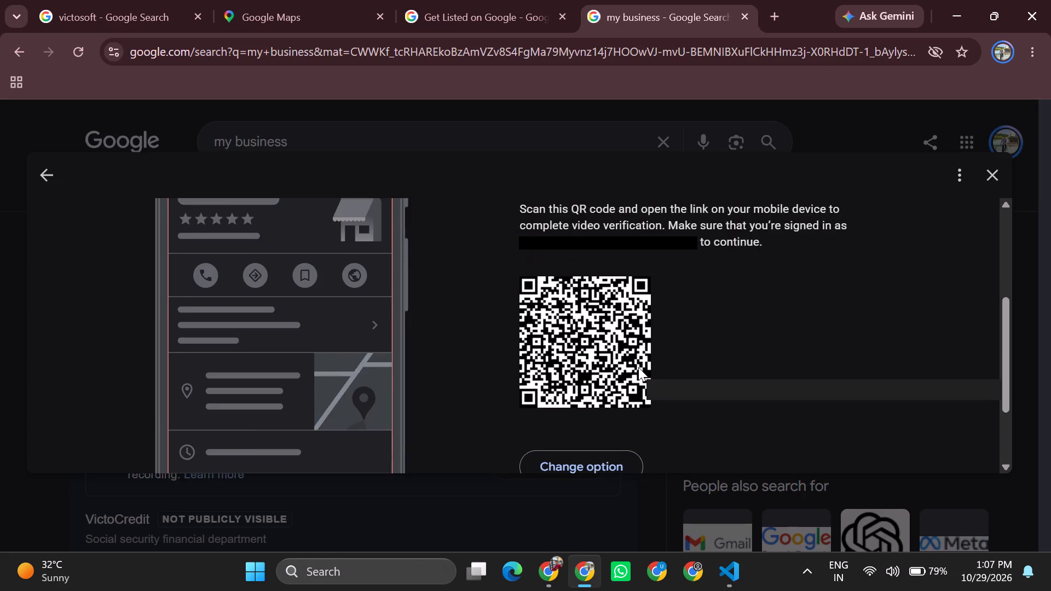
scroll(638, 367, "down", 3)
scroll(638, 367, "up", 1)
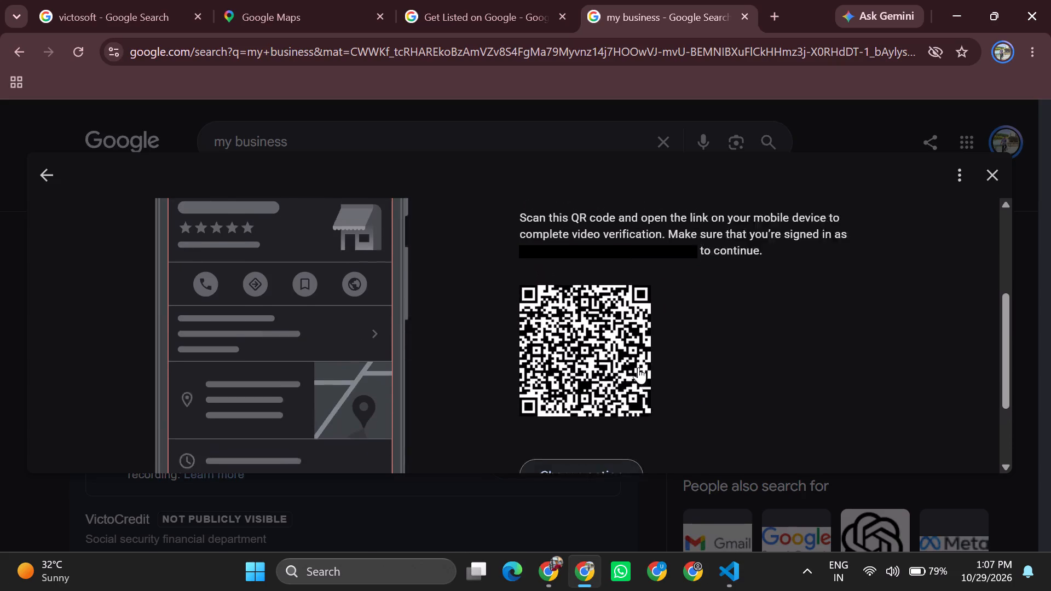
scroll(638, 367, "up", 1)
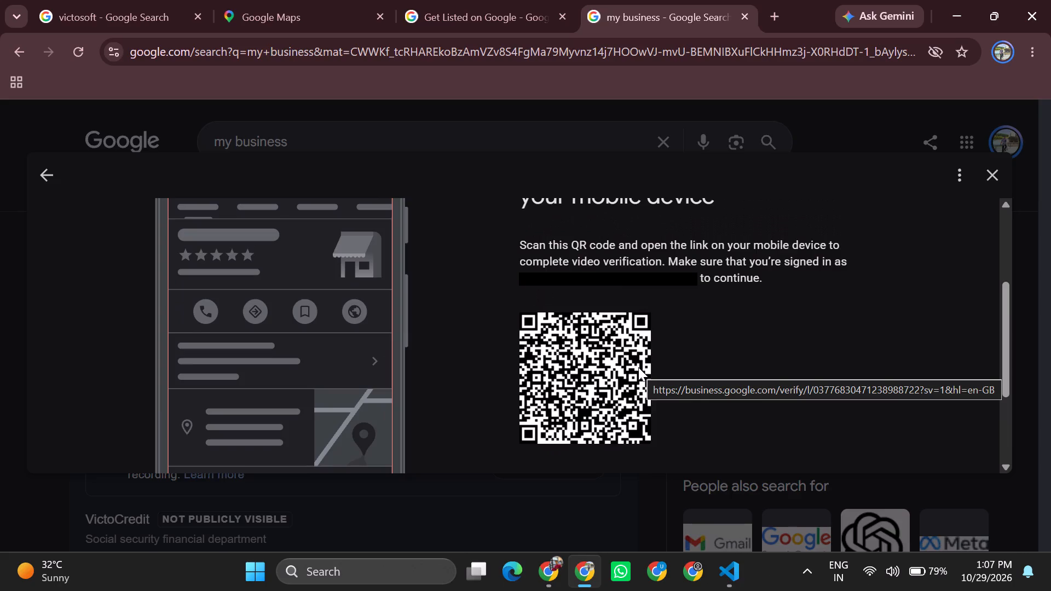
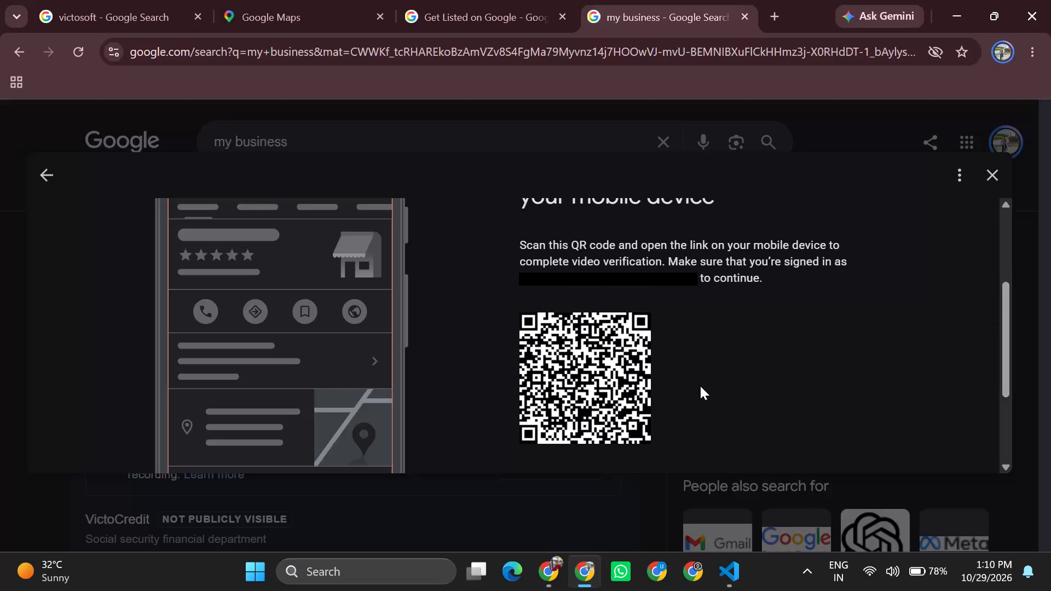
View the rest of the mobile video verification page below the QR code.
scroll(700, 386, "down", 2)
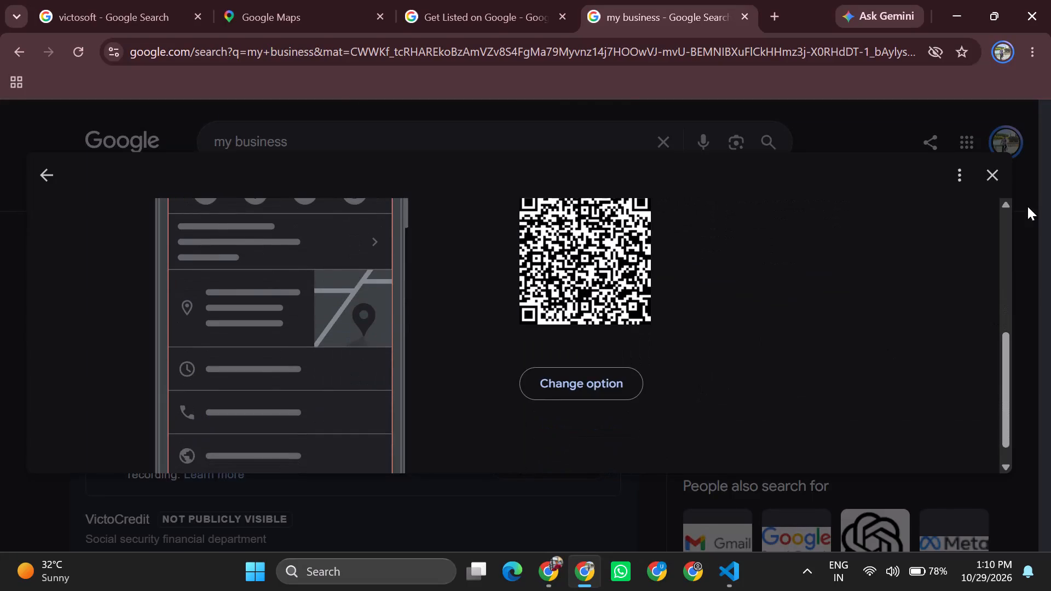
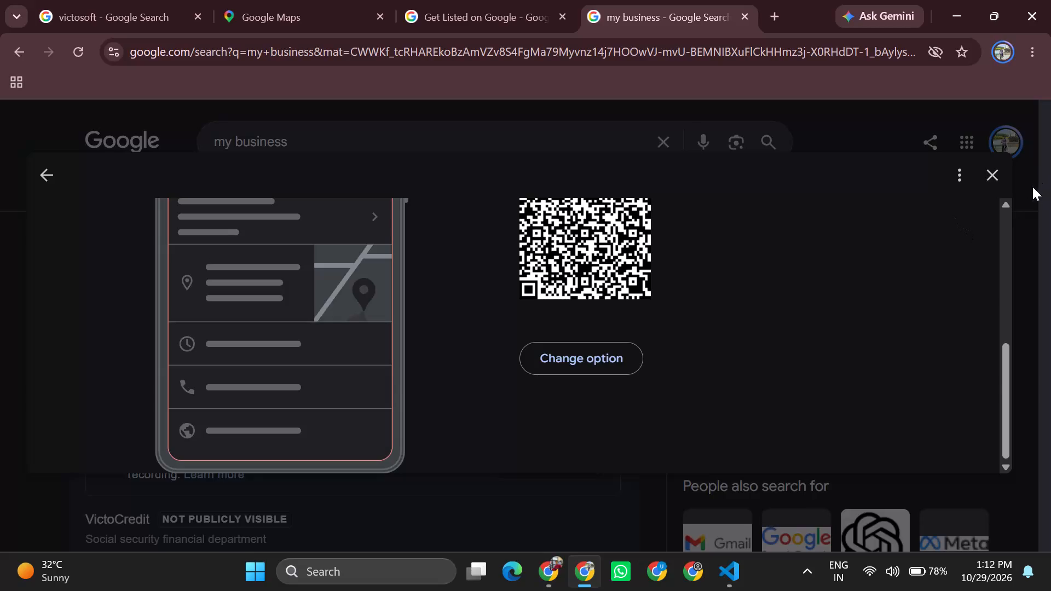
Close the mobile video verification page and reload the business profile results to refresh the verification status.
left_click(1006, 181)
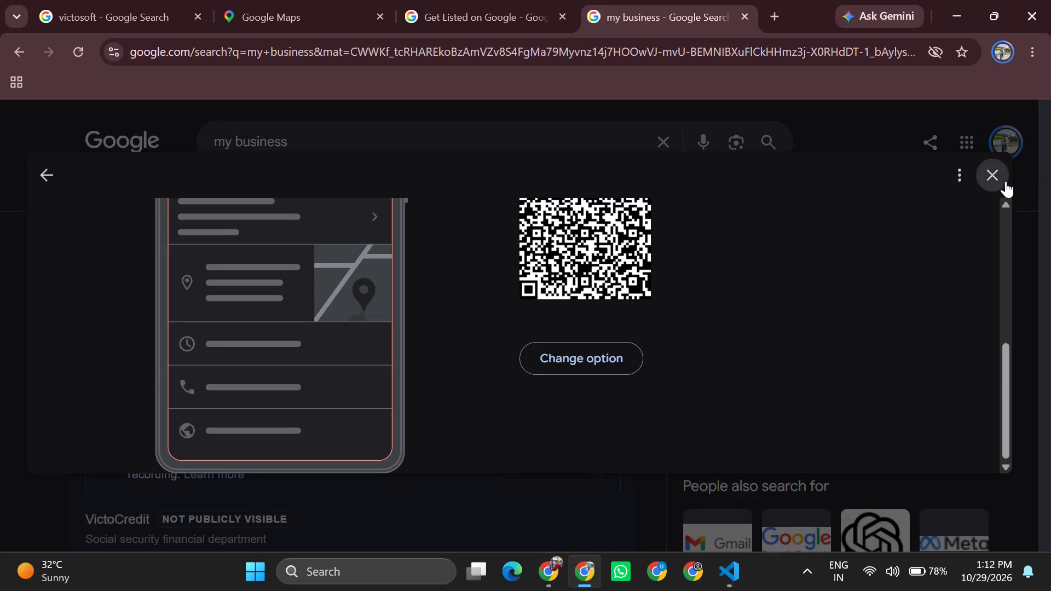
left_click(582, 358)
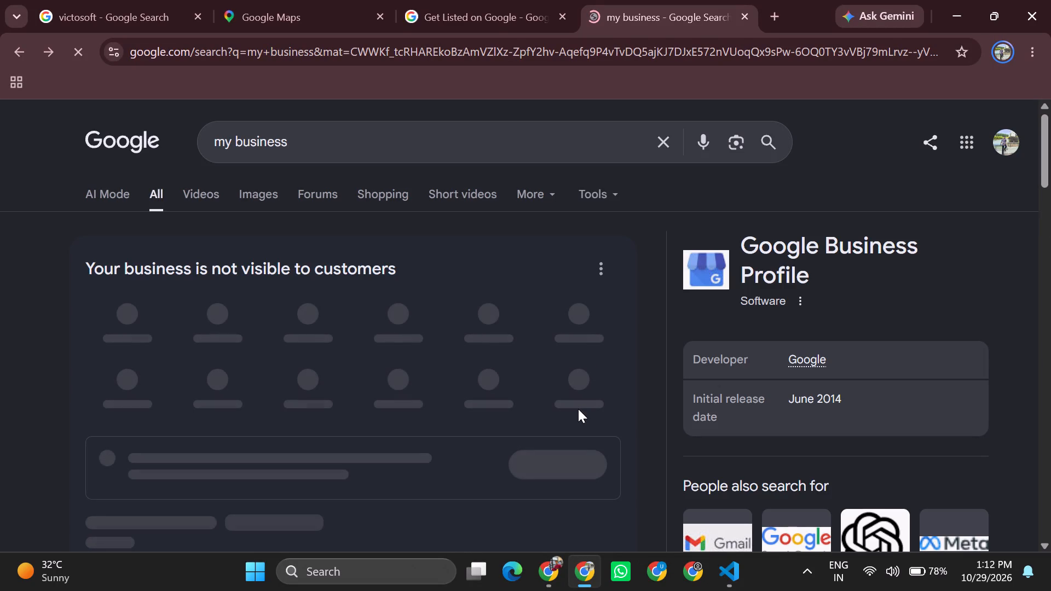
key("ctrl+r")
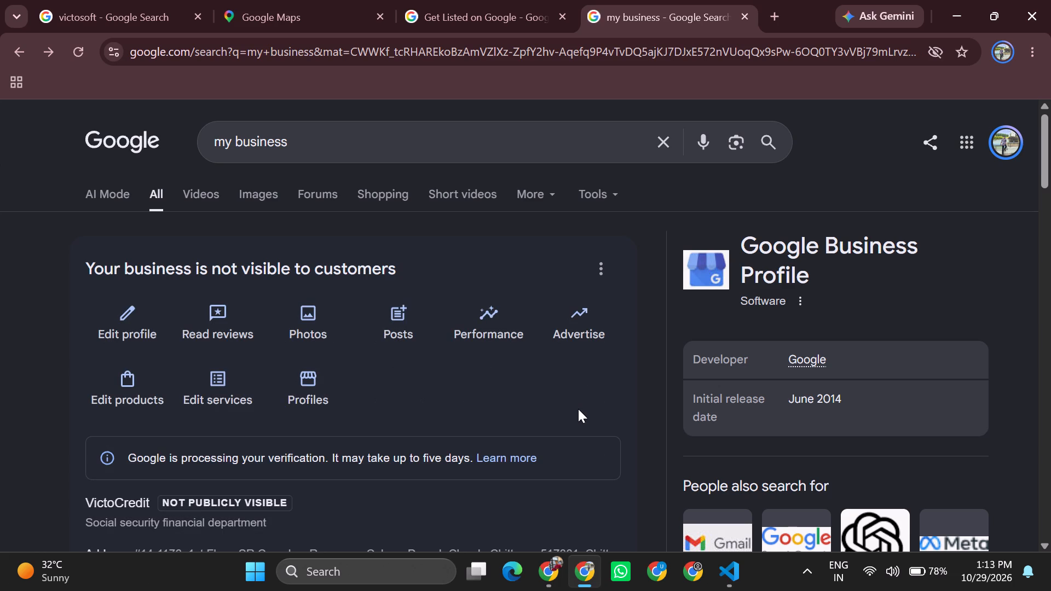
Open VictoCredit's business information from the profile summary and review the details from the address through the additional attributes.
scroll(578, 409, "down", 2)
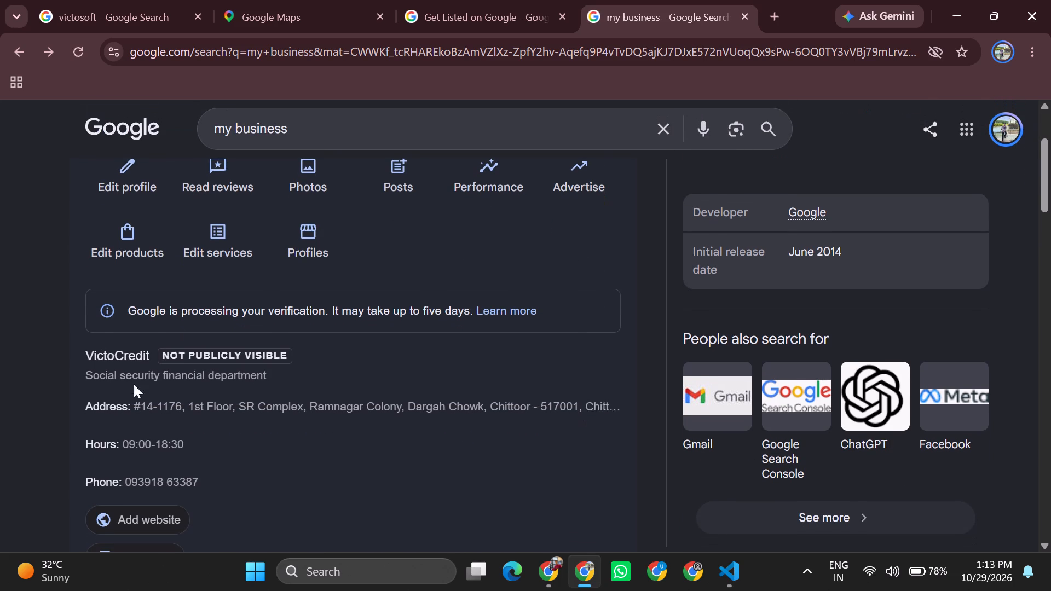
left_click_drag(176, 355, 264, 359)
left_click(264, 359)
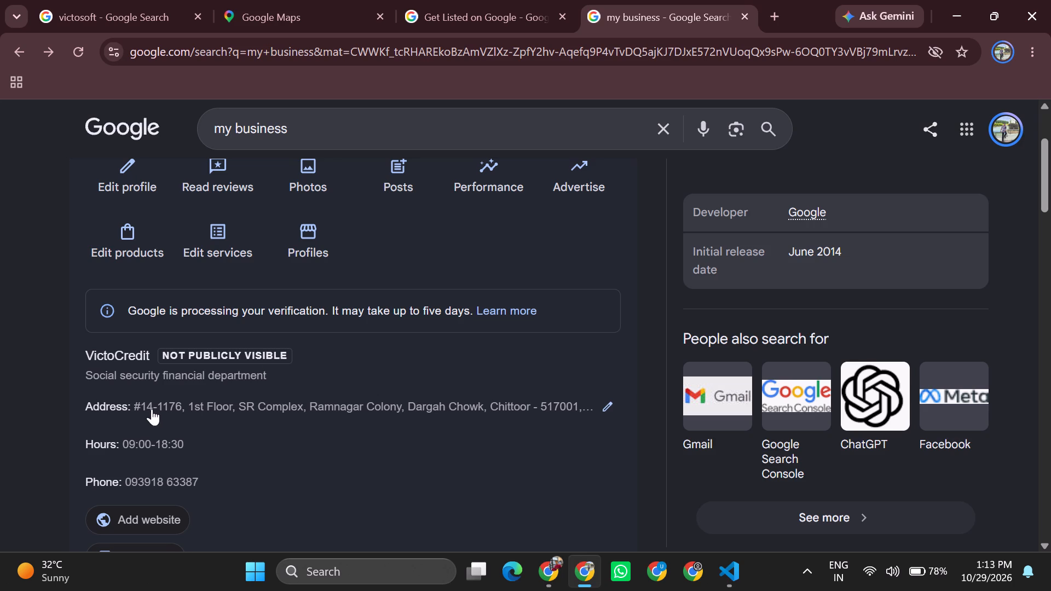
double_click(197, 384)
left_click(350, 380)
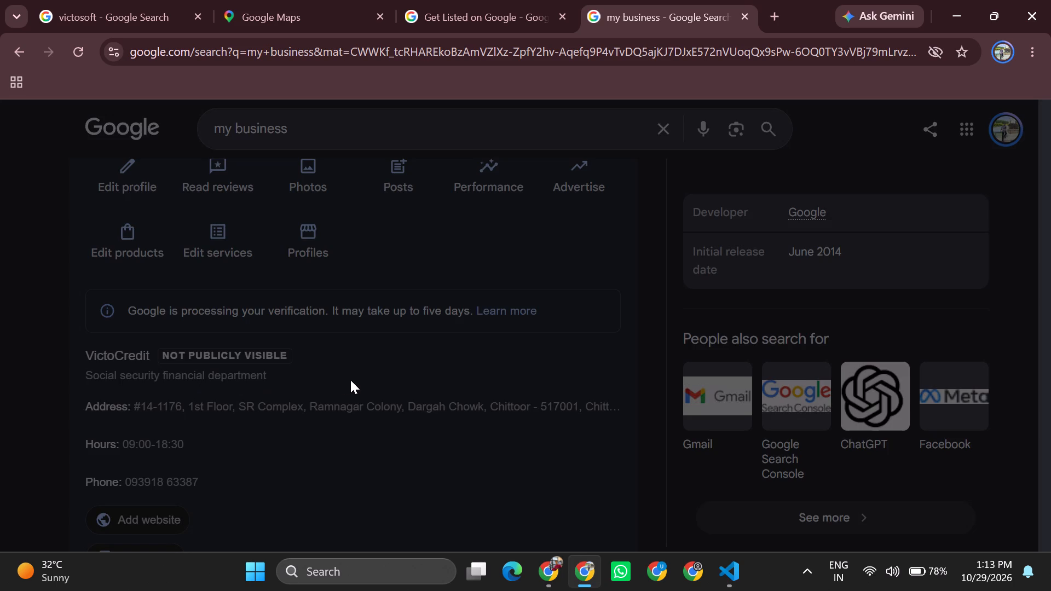
scroll(646, 372, "down", 1)
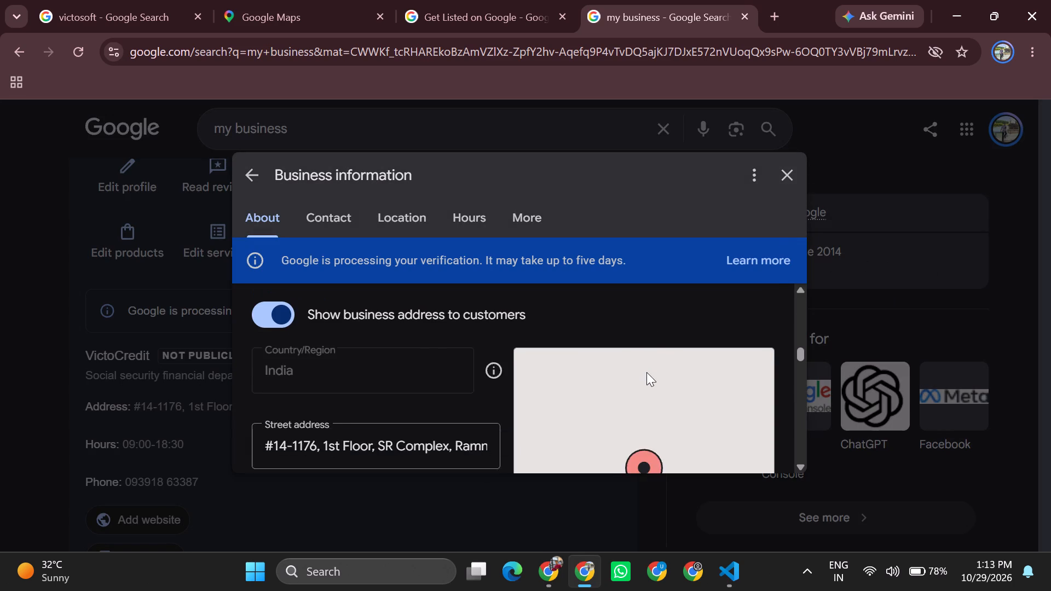
scroll(646, 372, "down", 3)
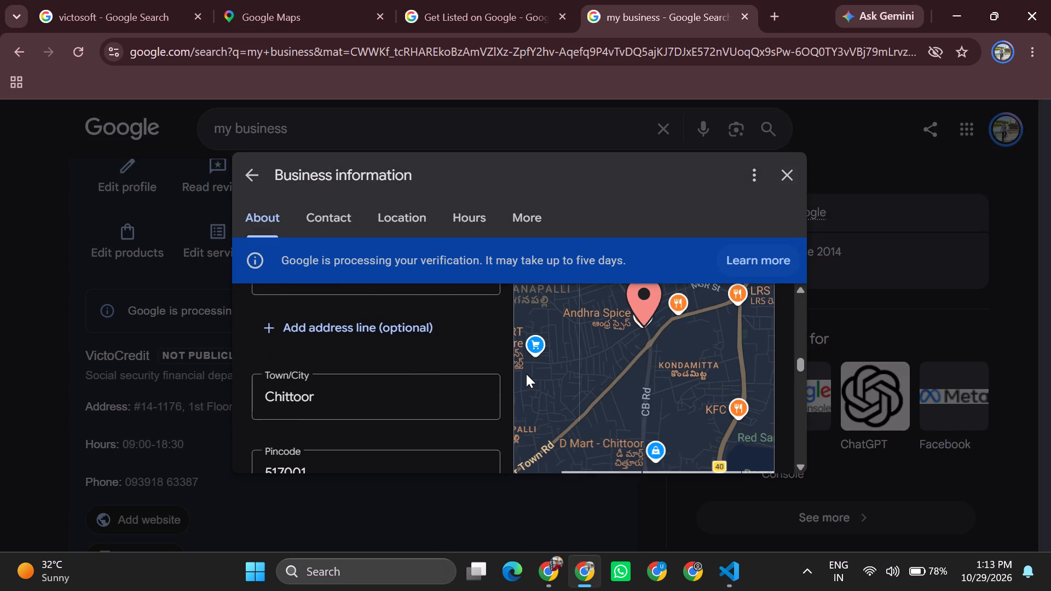
scroll(526, 374, "down", 1)
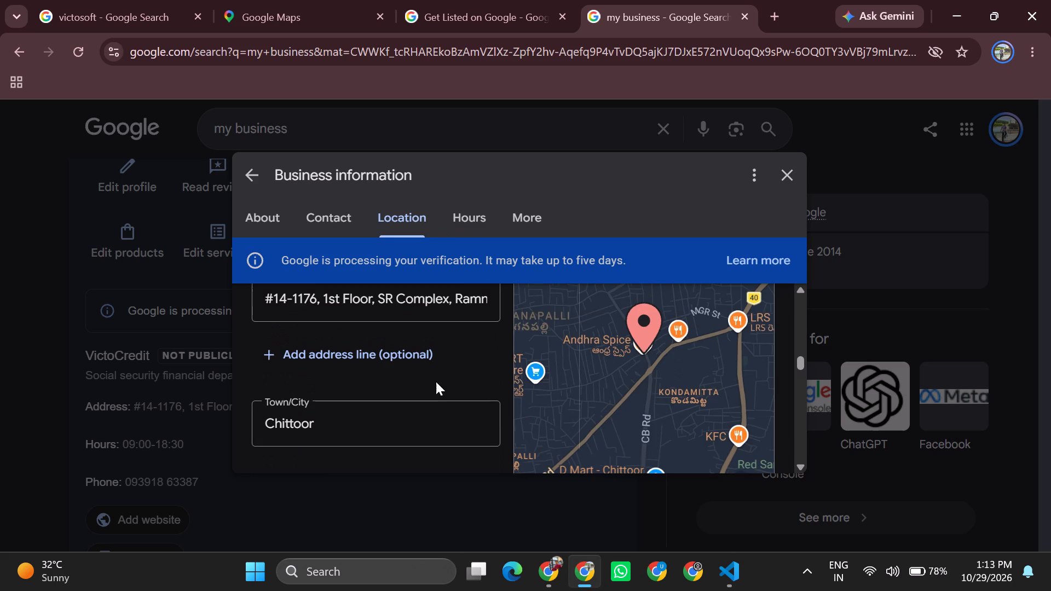
scroll(436, 381, "down", 3)
scroll(369, 389, "down", 5)
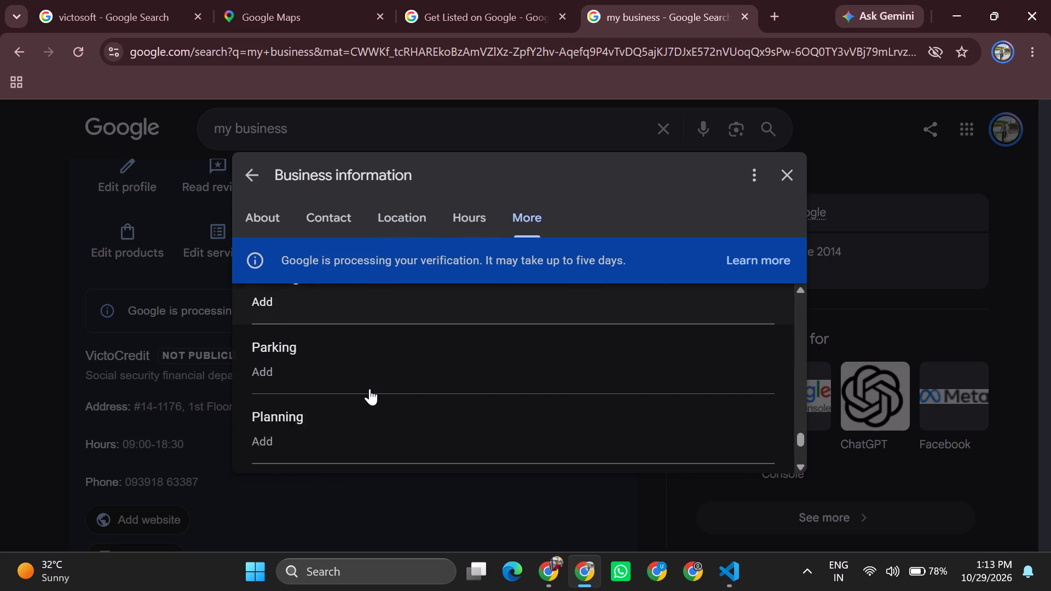
scroll(369, 389, "down", 2)
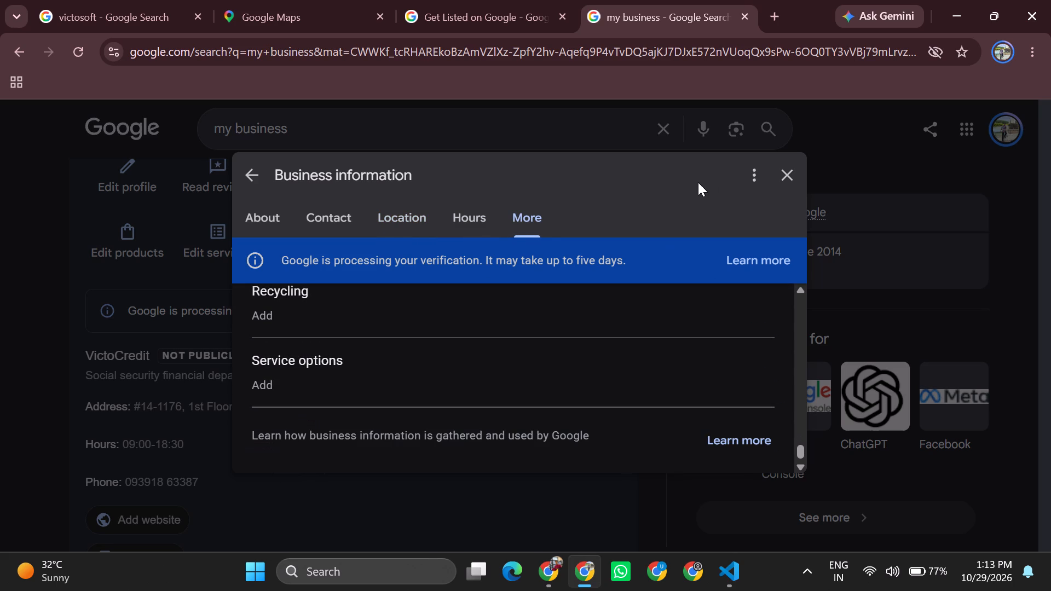
Review the opening hours and the sections after them in the business information, then close it.
left_click(466, 231)
scroll(525, 415, "down", 1)
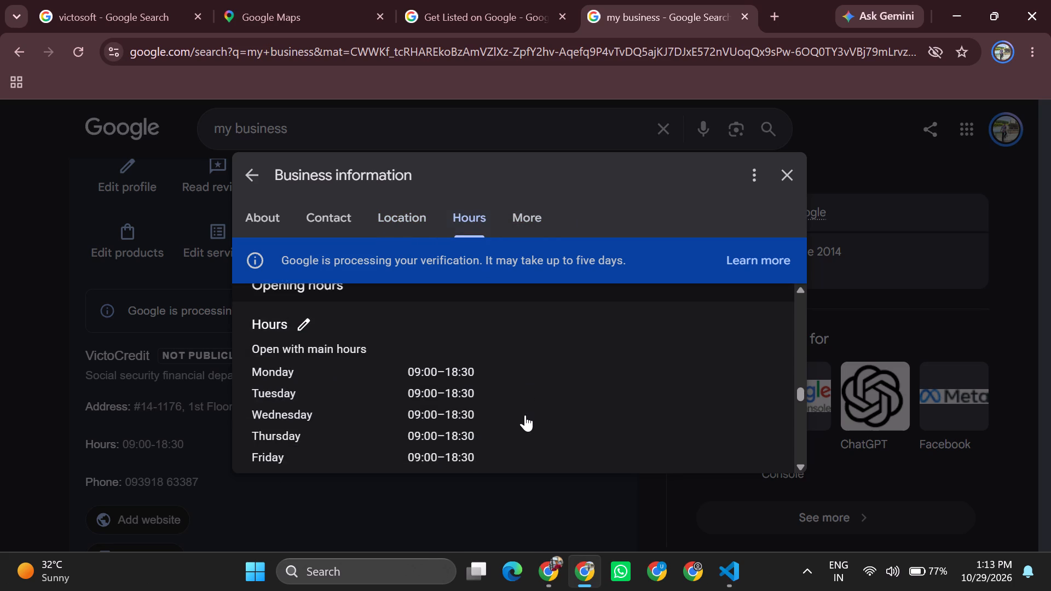
scroll(525, 415, "down", 2)
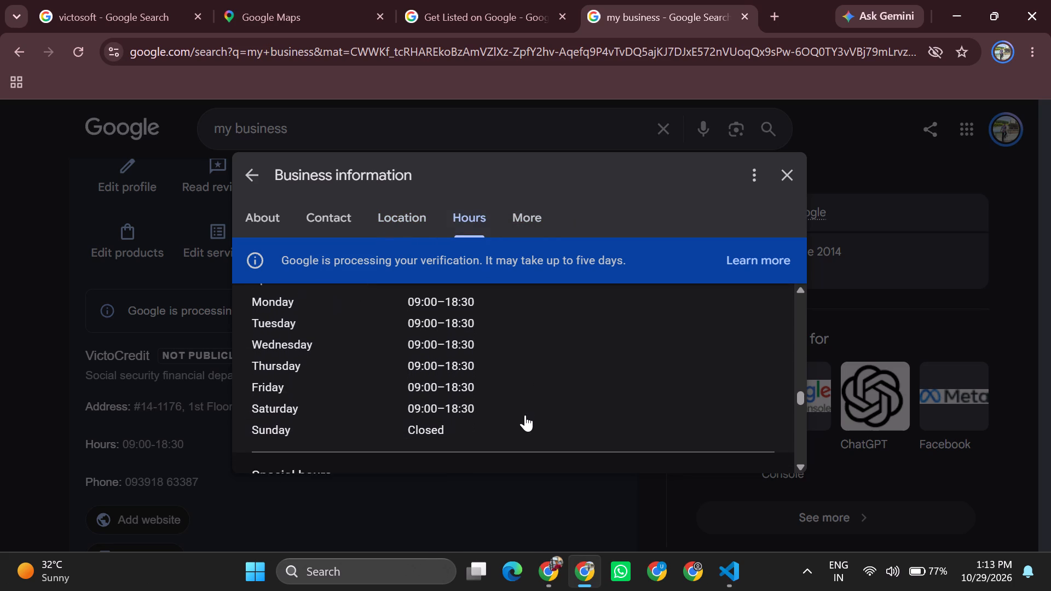
scroll(525, 415, "down", 5)
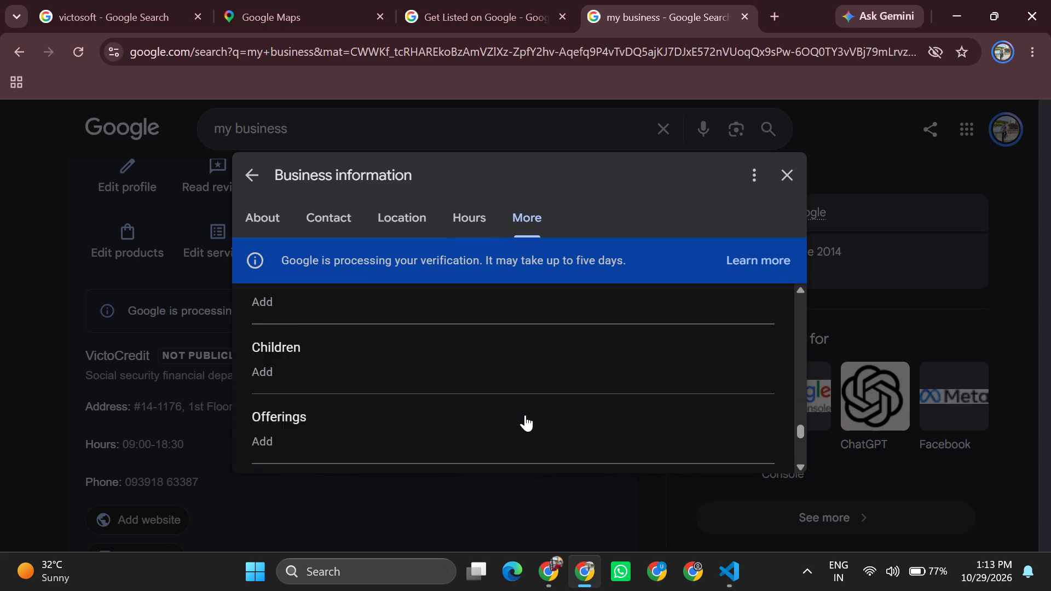
left_click(785, 191)
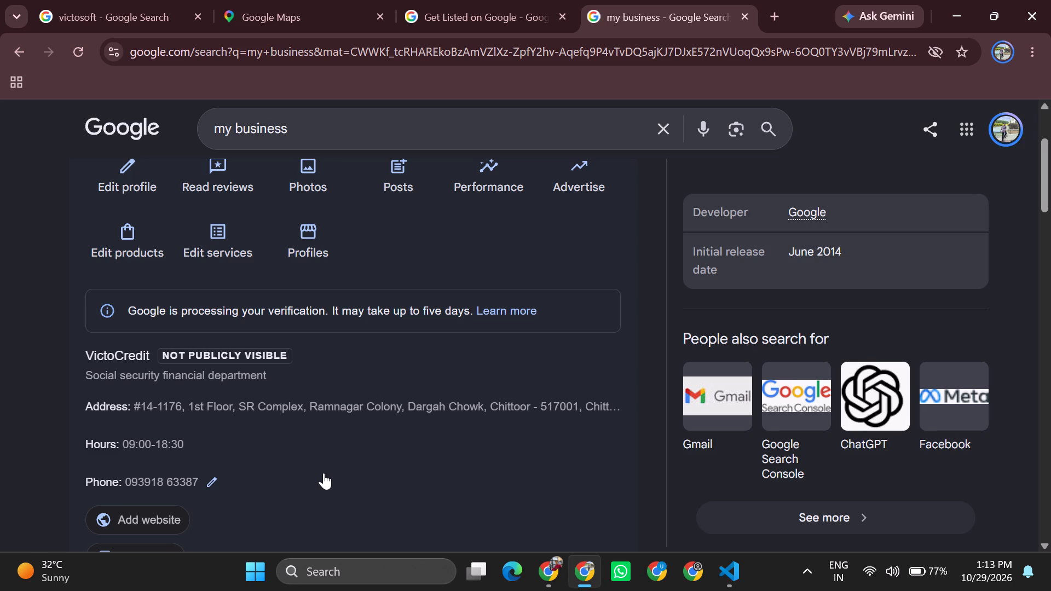
Open VictoCredit's photos and videos from the profile summary and look through the uploaded media.
scroll(324, 473, "down", 2)
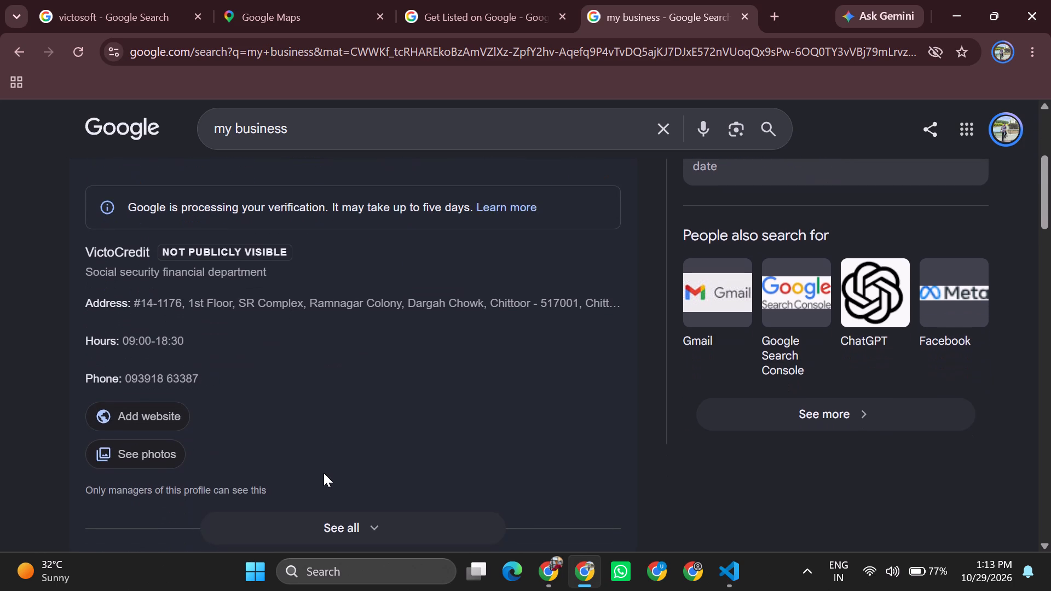
left_click(156, 449)
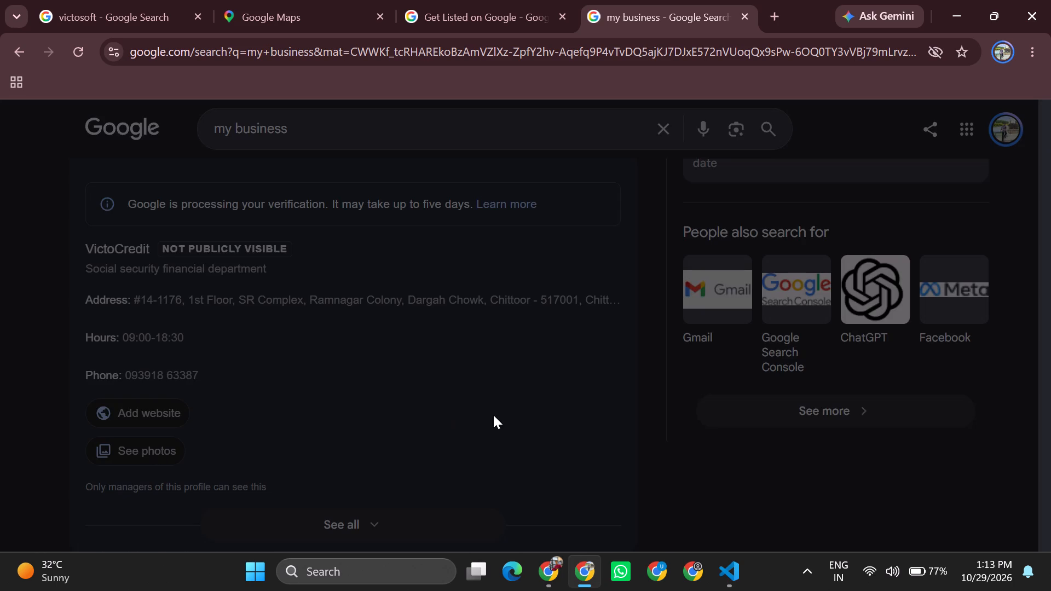
scroll(493, 415, "down", 3)
scroll(493, 415, "up", 1)
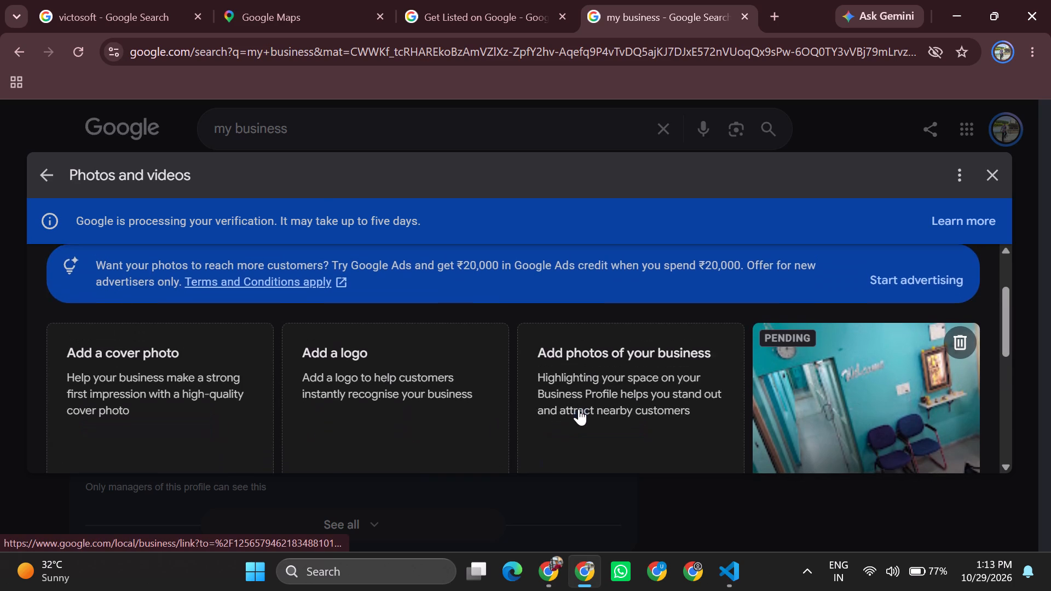
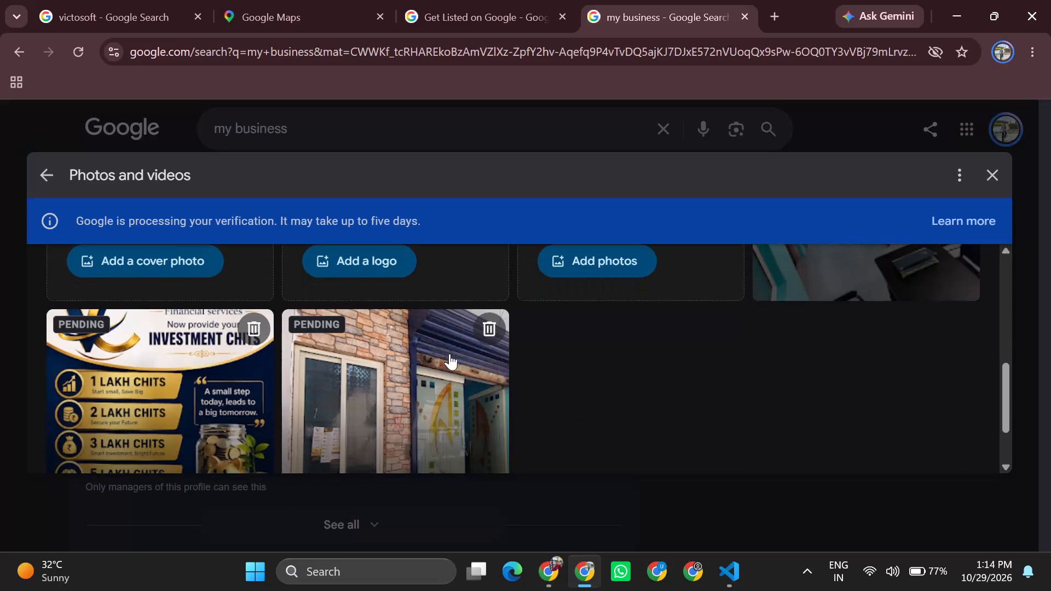
Check VictoCredit's pending photos and open the cover photo upload for the business profile.
scroll(449, 354, "up", 2)
scroll(449, 354, "down", 2)
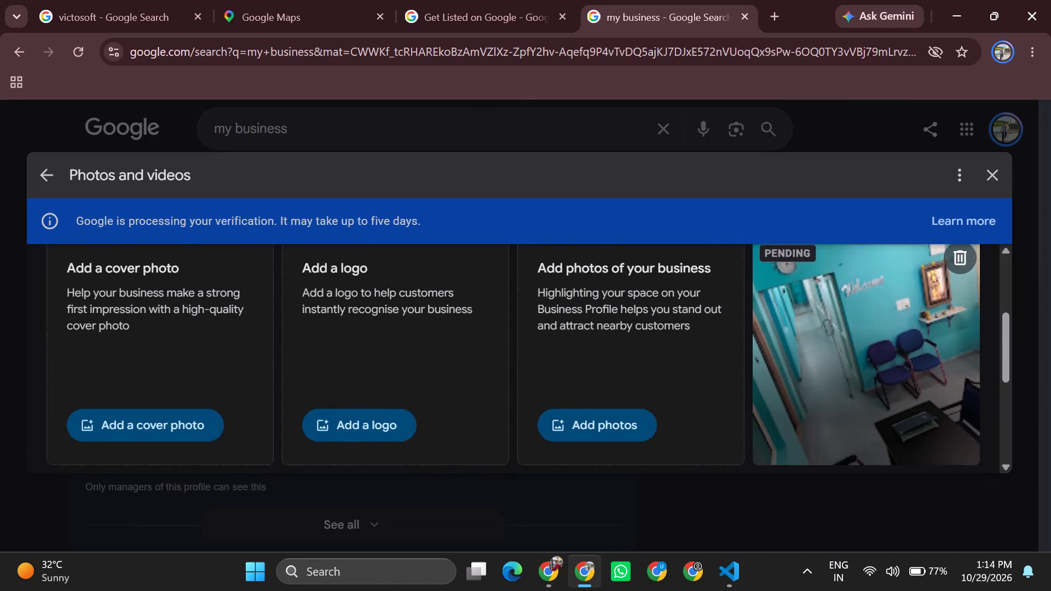
scroll(449, 354, "down", 1)
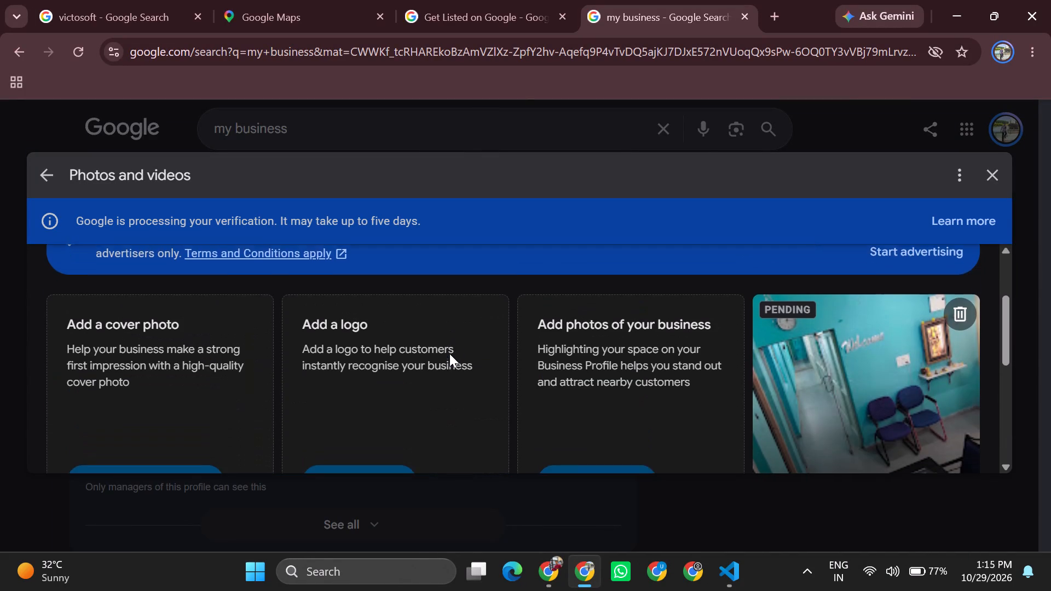
left_click(187, 447)
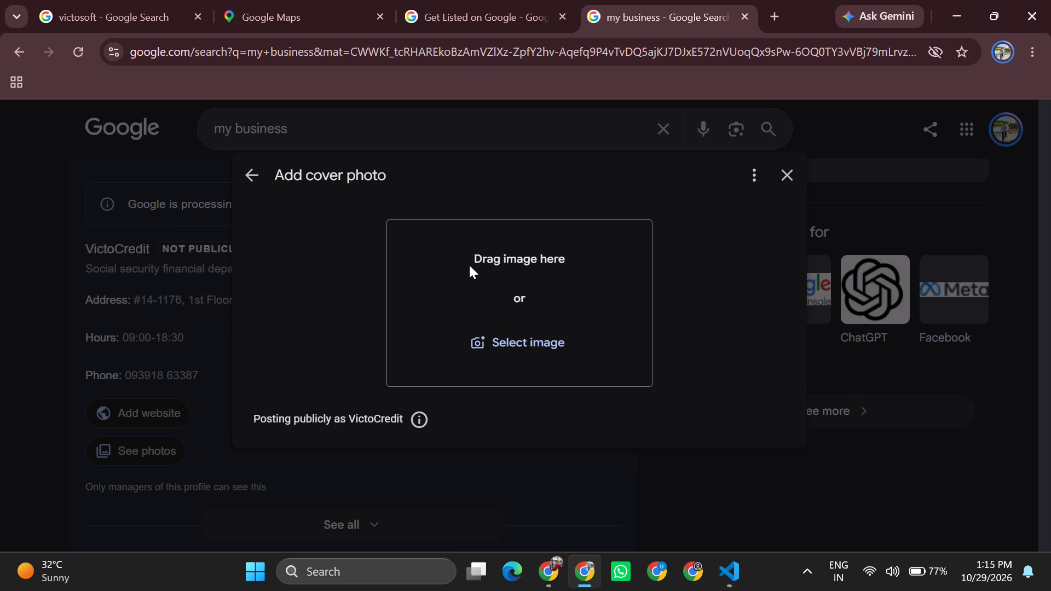
scroll(469, 265, "down", 1)
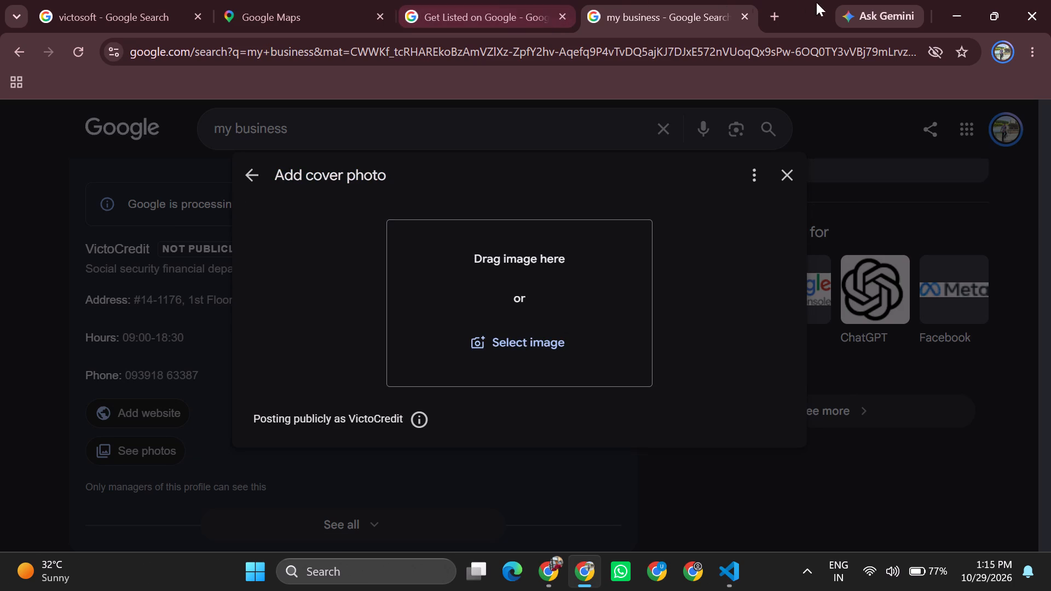
Switch to the other Chrome profile window showing the business creation form and select its page address.
left_click(550, 570)
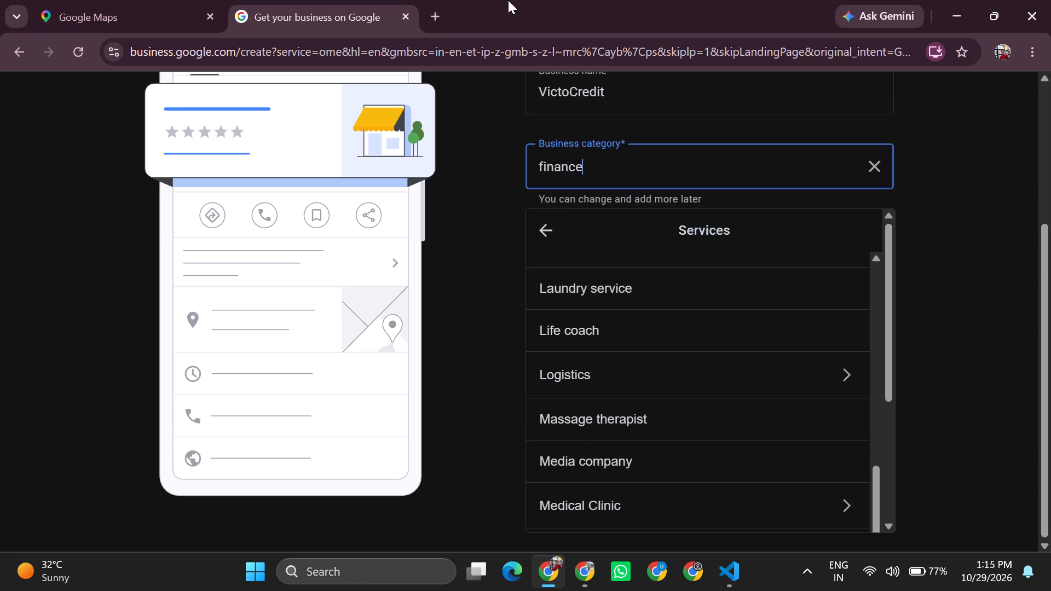
left_click(392, 40)
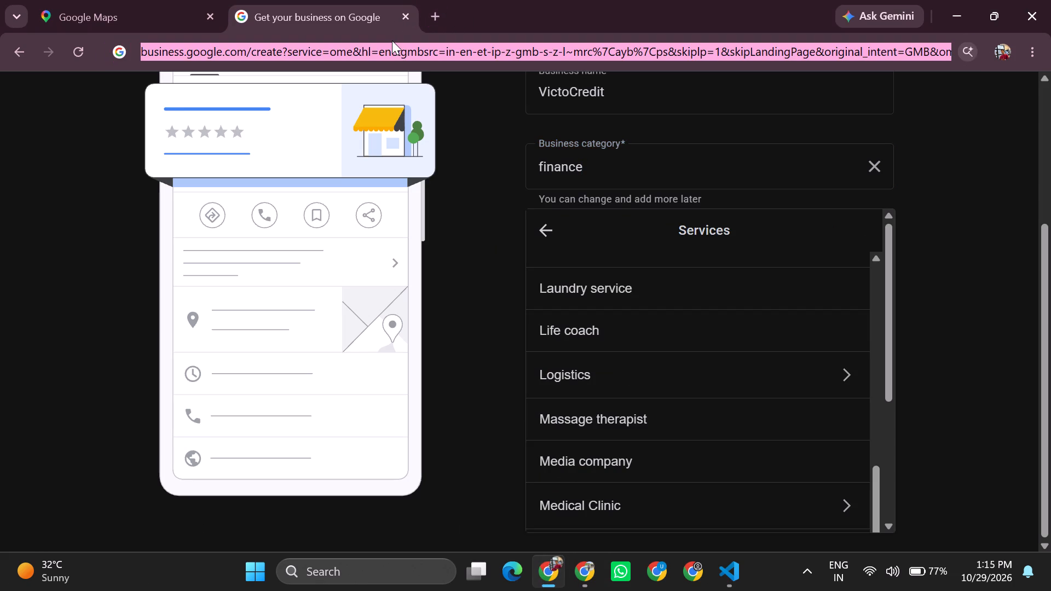
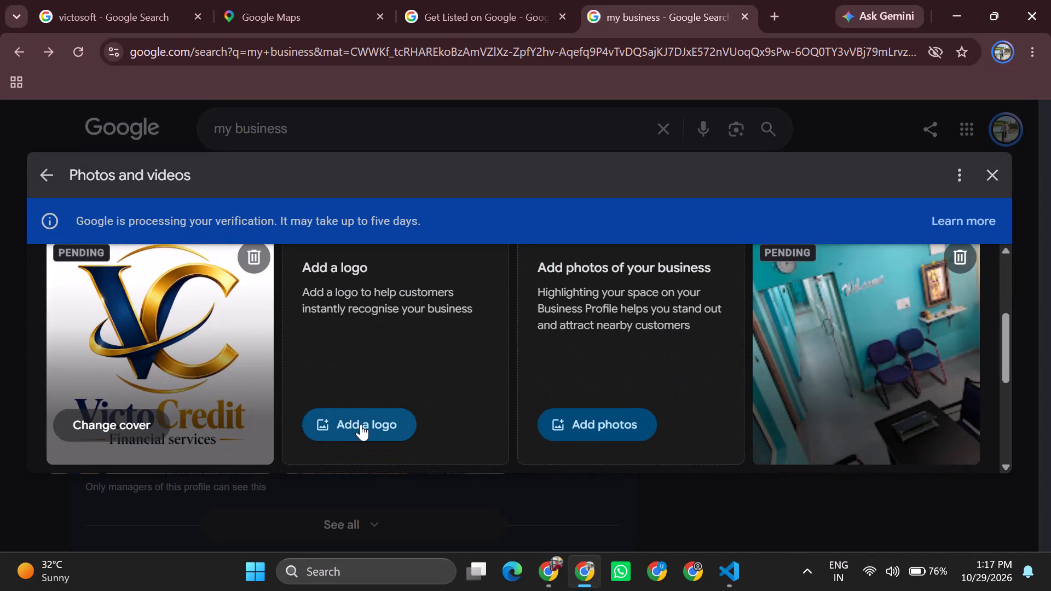
Delete the pending VictoCredit logo image used as the cover photo from the business profile's photos.
scroll(501, 375, "up", 1)
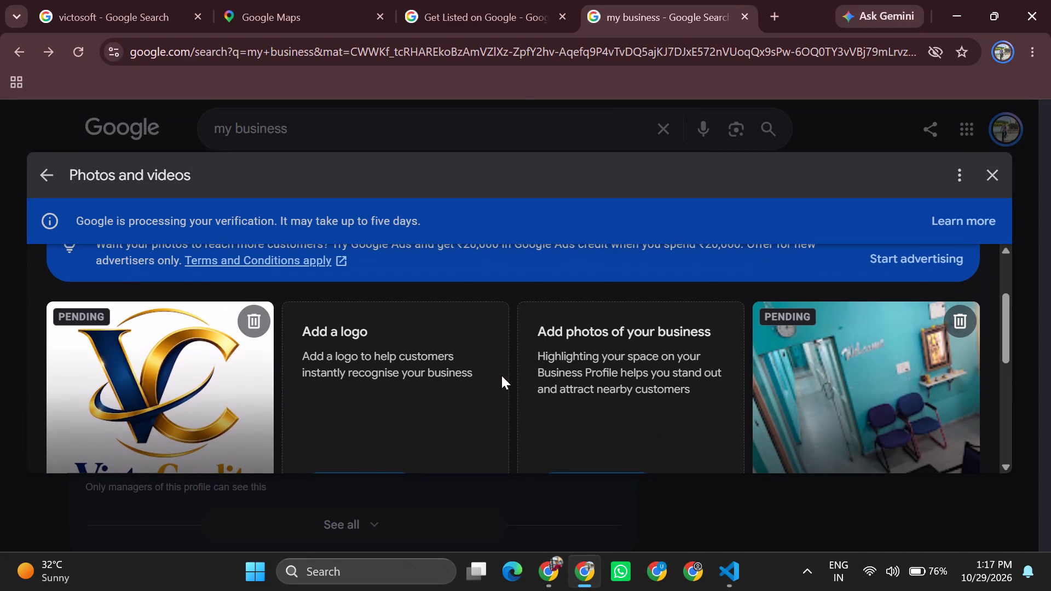
left_click(258, 323)
scroll(258, 323, "down", 1)
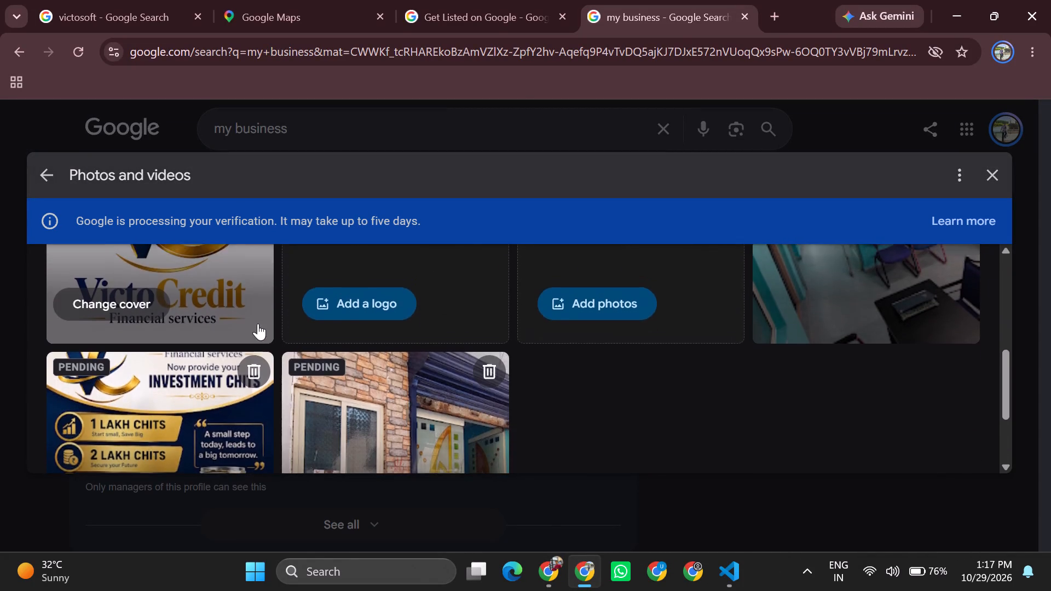
scroll(258, 323, "down", 2)
left_click(715, 371)
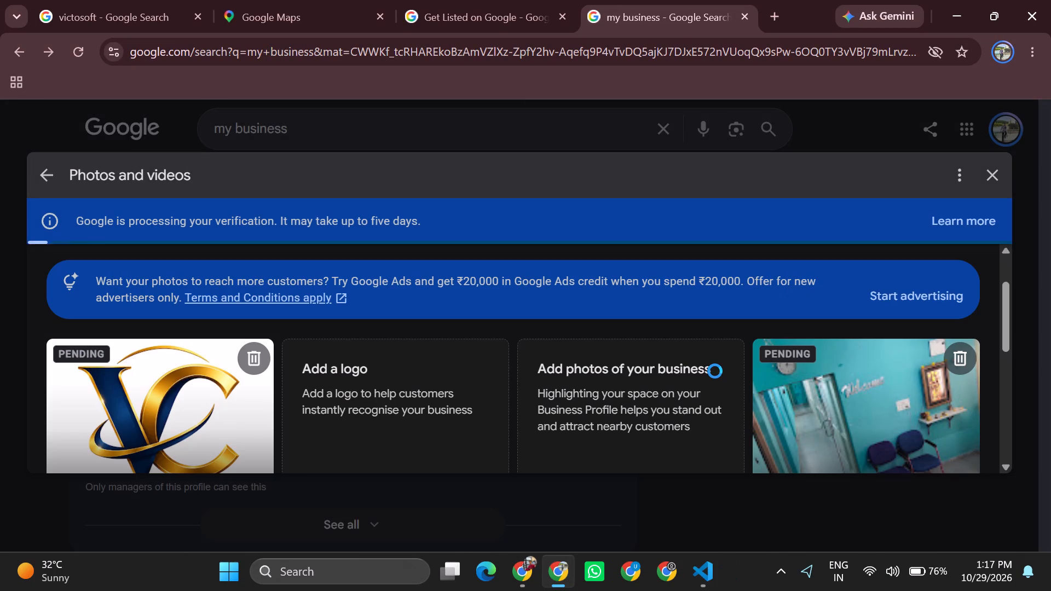
Look through the remaining business photos and the options for adding a cover photo and logo.
scroll(508, 459, "down", 1)
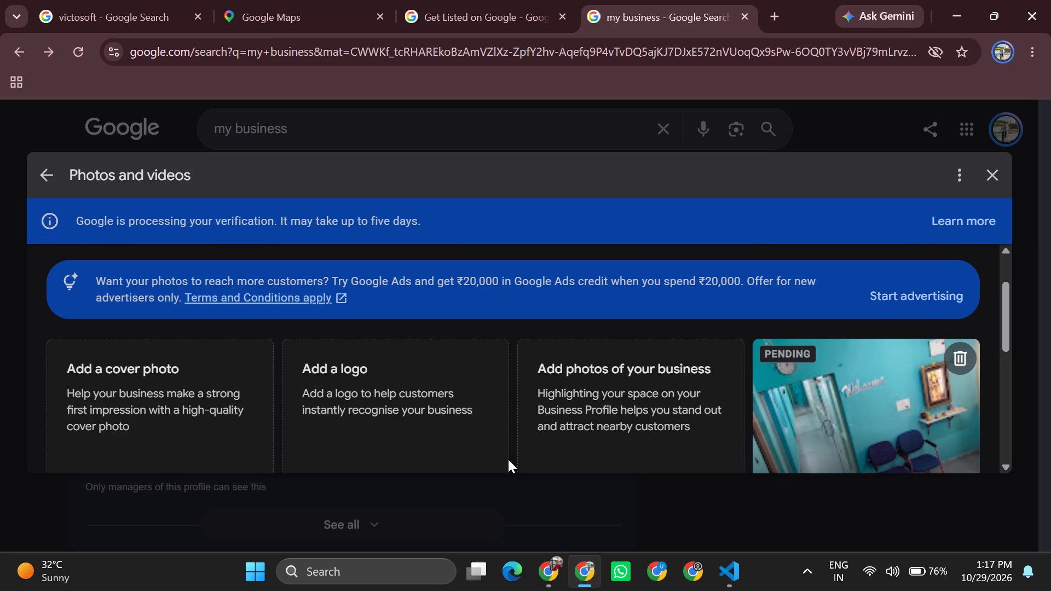
scroll(508, 459, "down", 1)
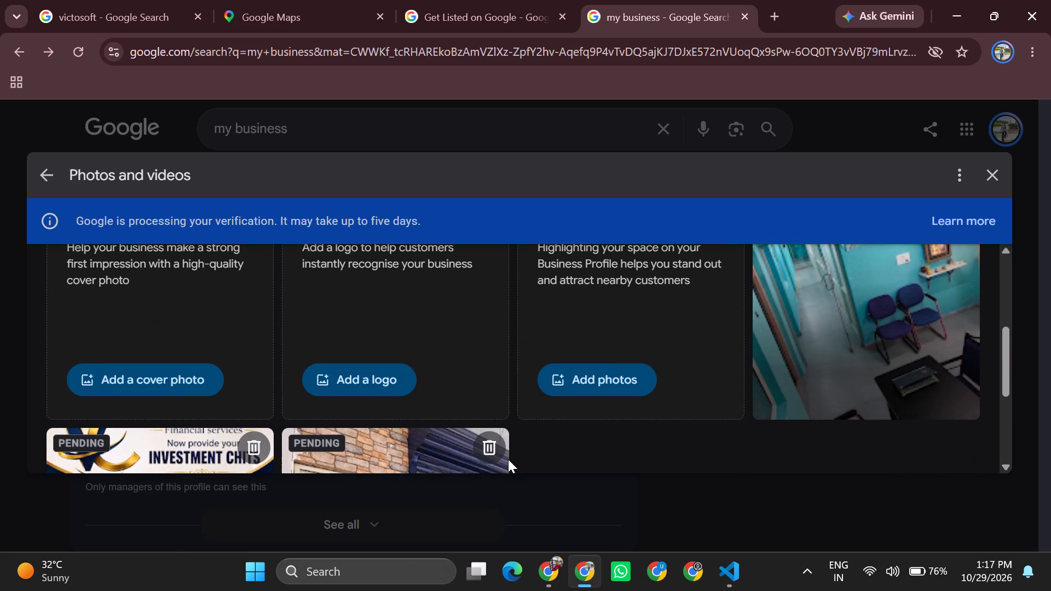
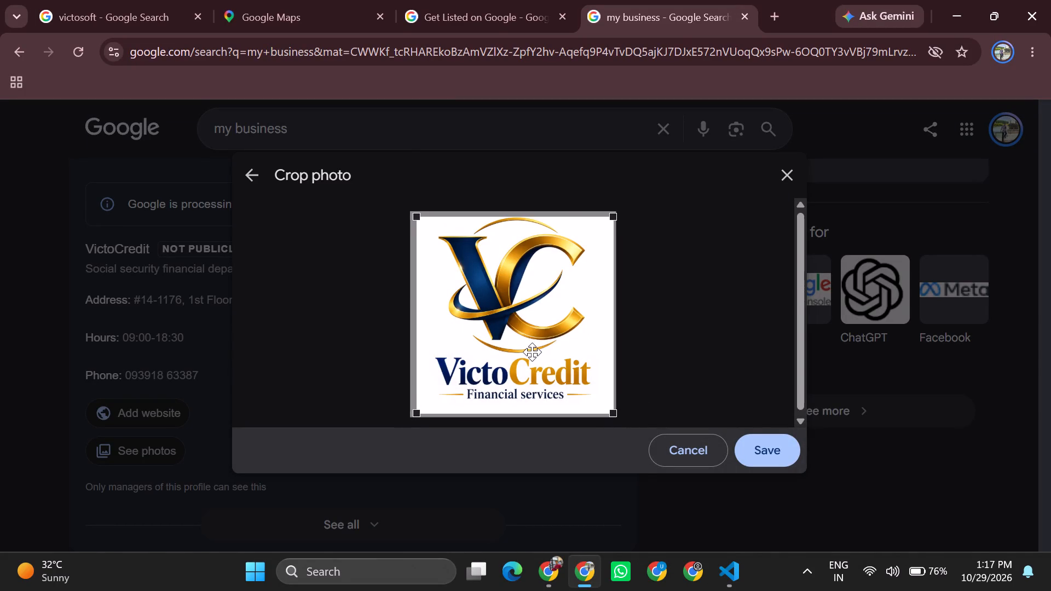
Adjust the crop of the VictoCredit Financial services image and save it as the business profile's logo.
left_click_drag(532, 352, 533, 351)
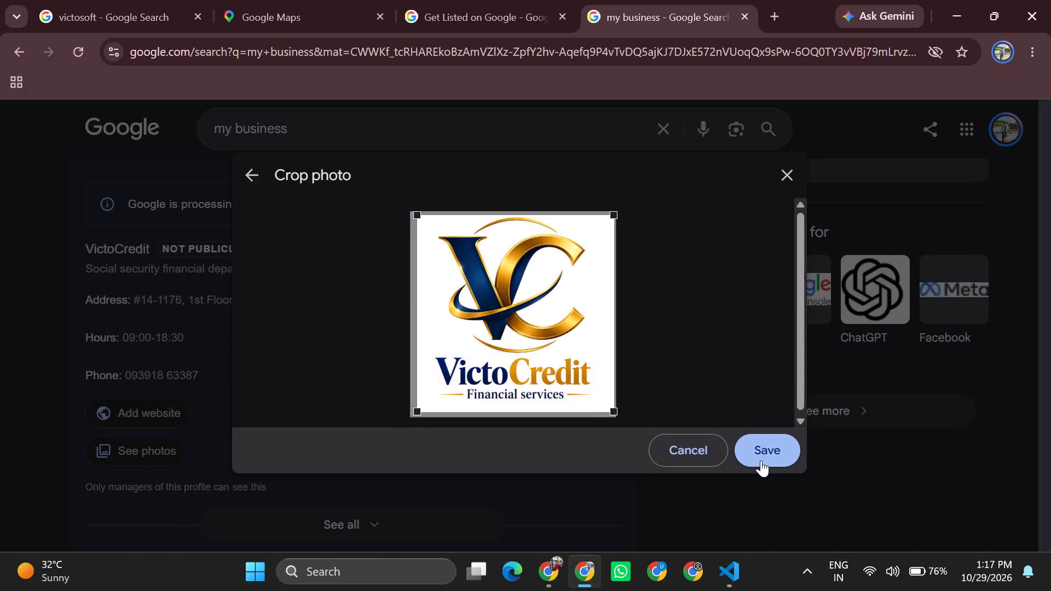
left_click(761, 460)
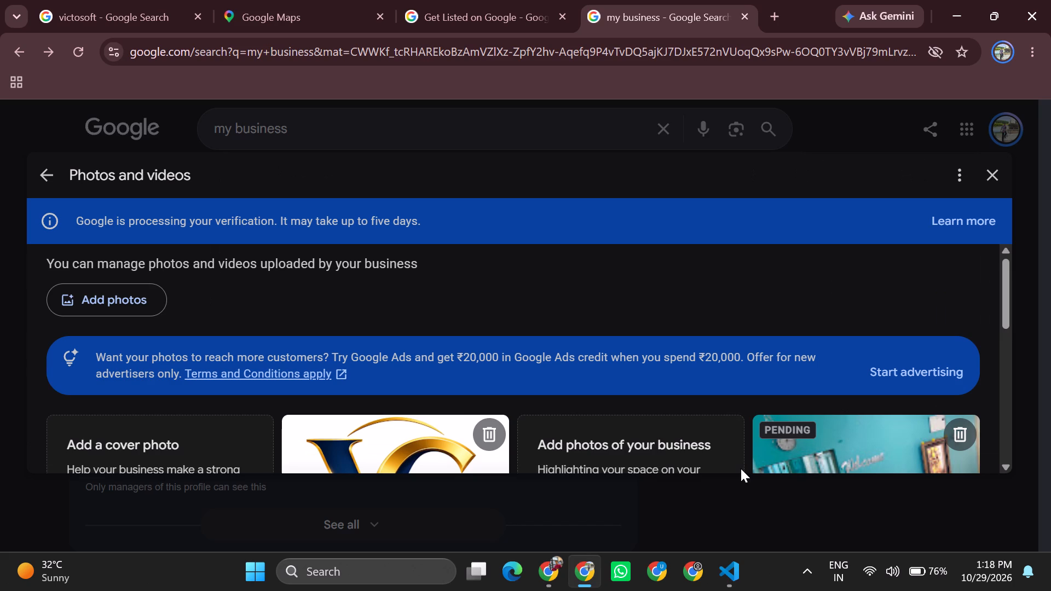
Look through the business profile's photos and videos to check the logo, the cover photo slot and the pending photos.
scroll(741, 468, "down", 1)
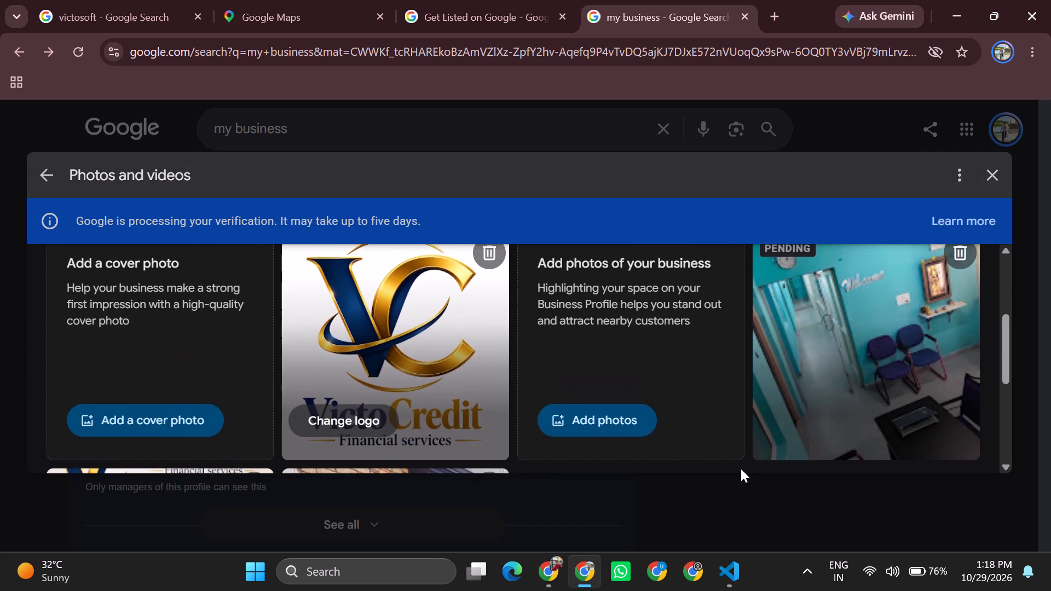
scroll(741, 468, "down", 1)
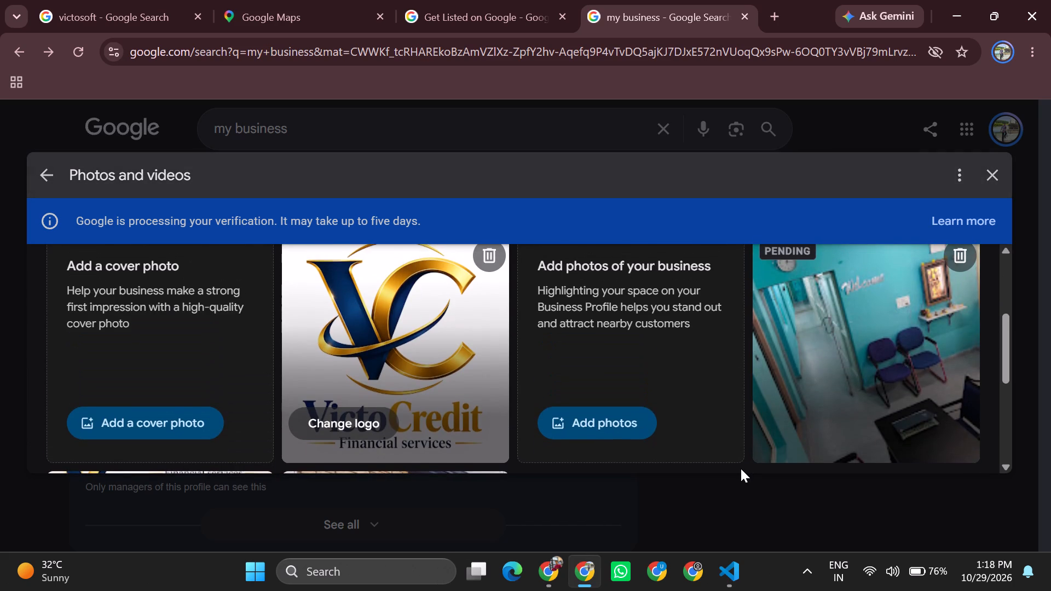
scroll(741, 468, "down", 3)
scroll(741, 468, "up", 1)
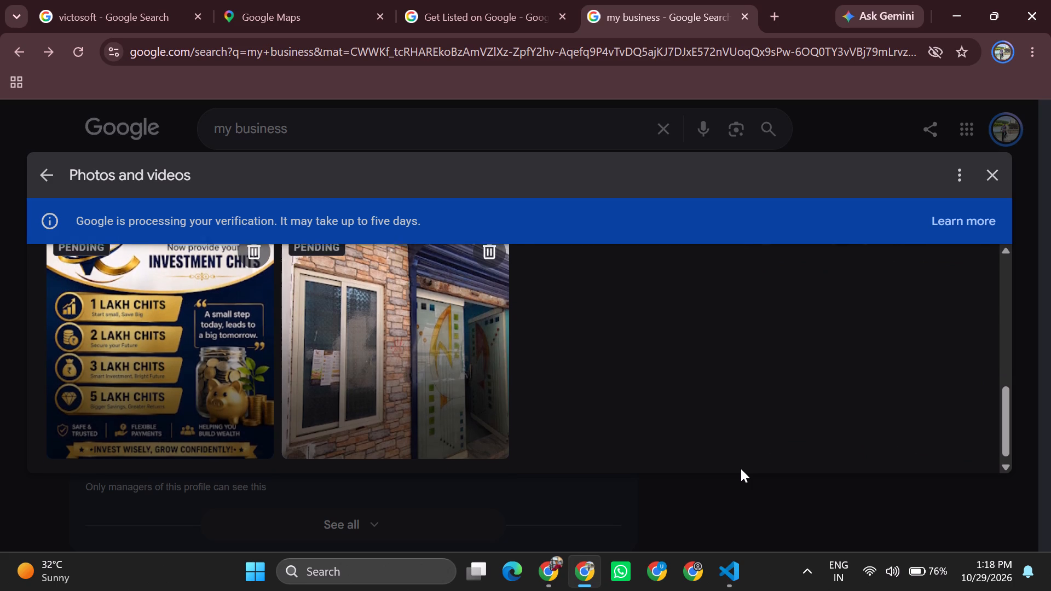
scroll(741, 468, "up", 1)
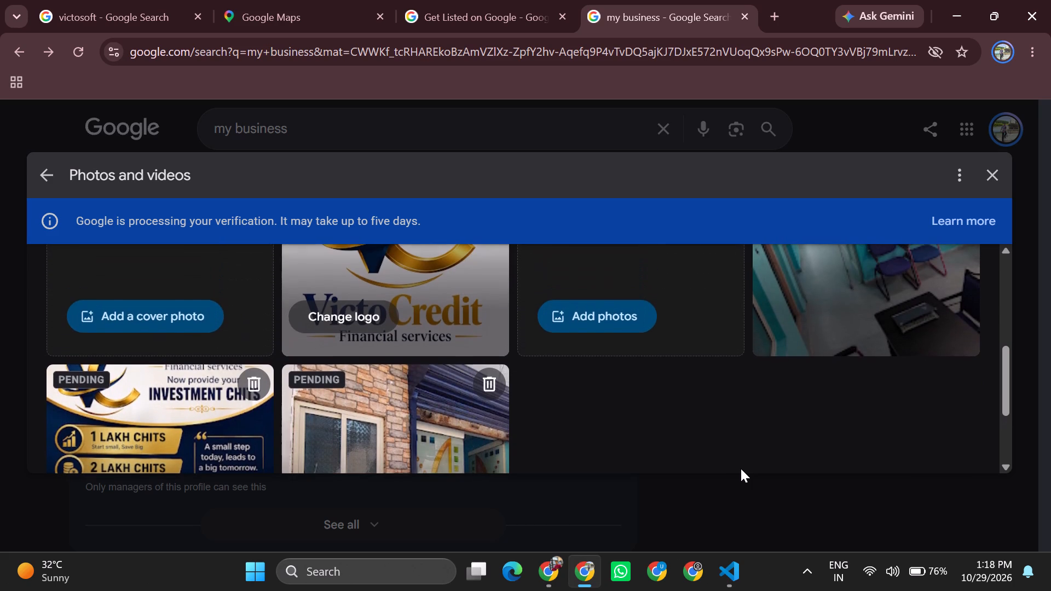
scroll(741, 468, "up", 1)
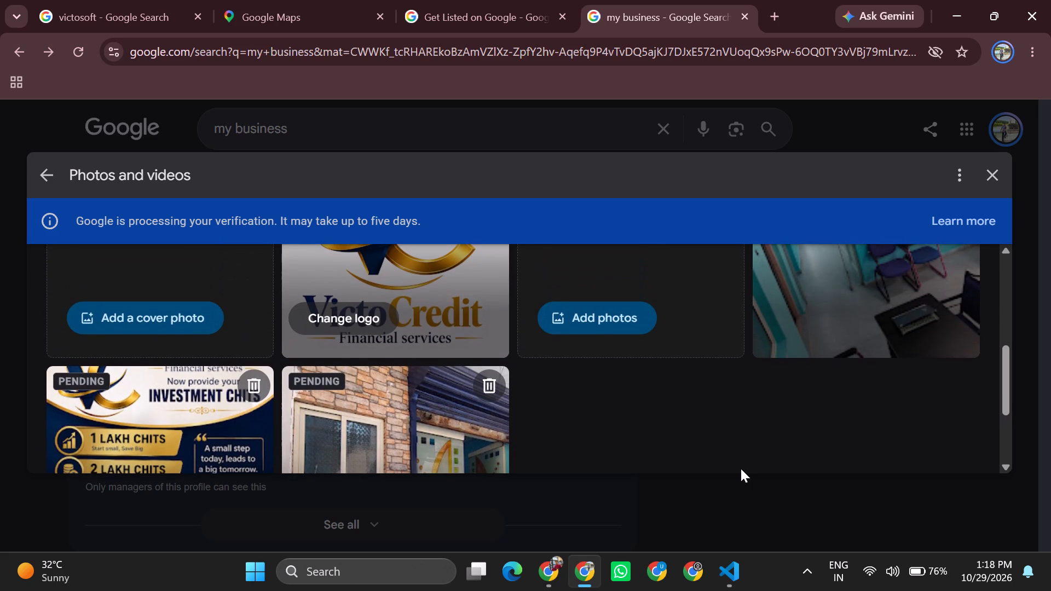
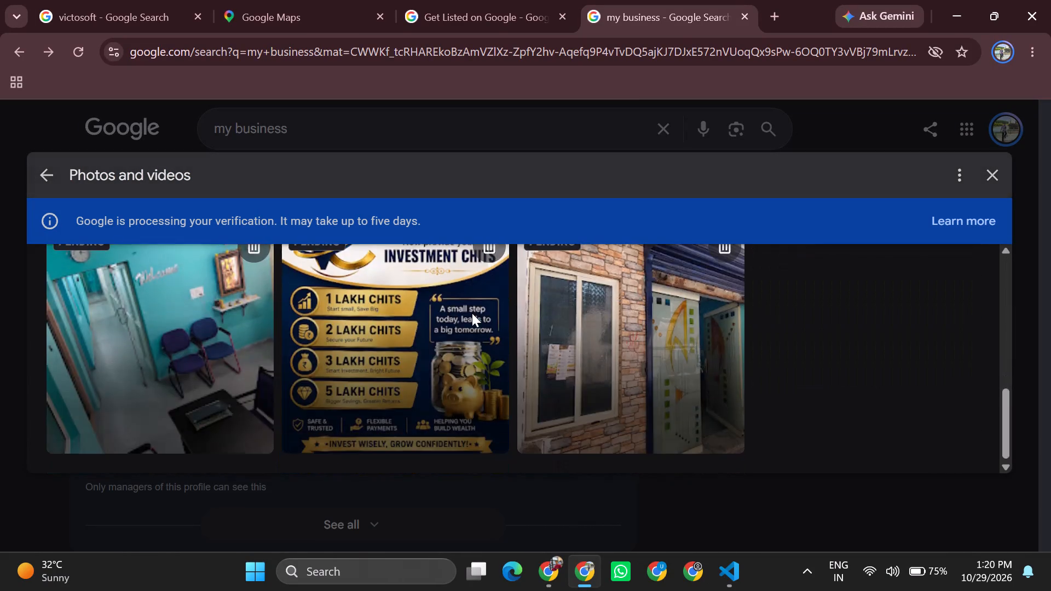
Review the VictoCredit profile's uploaded photos and videos once more and close the photo manager.
scroll(472, 313, "up", 4)
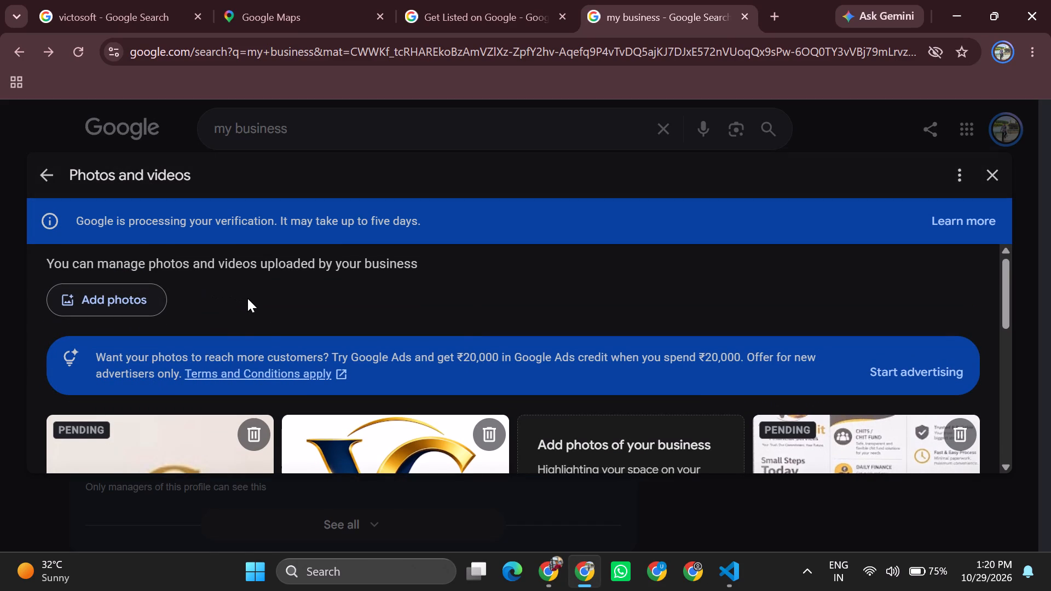
scroll(247, 298, "down", 4)
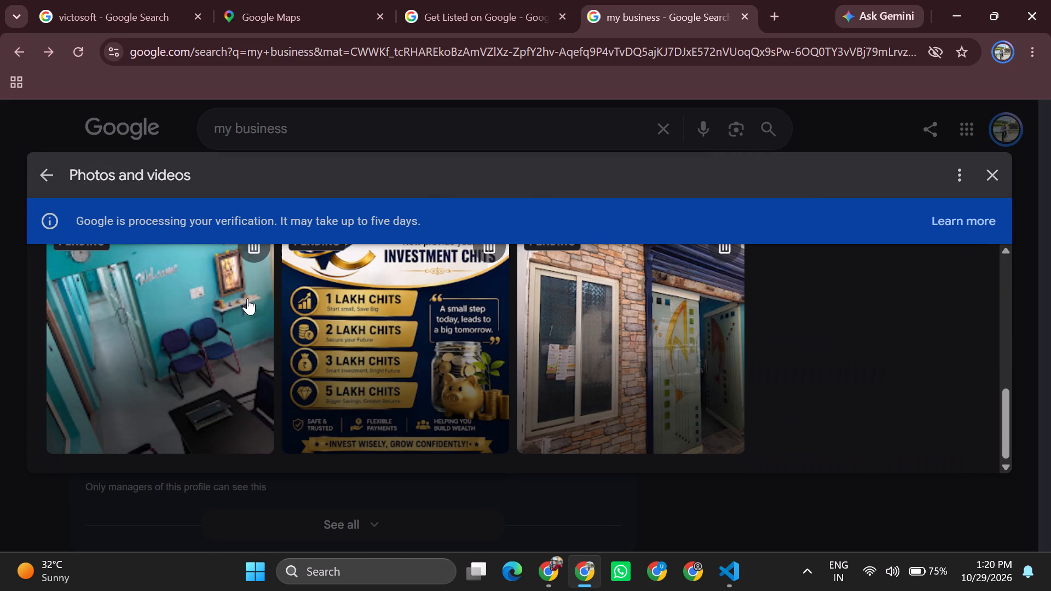
left_click(1010, 179)
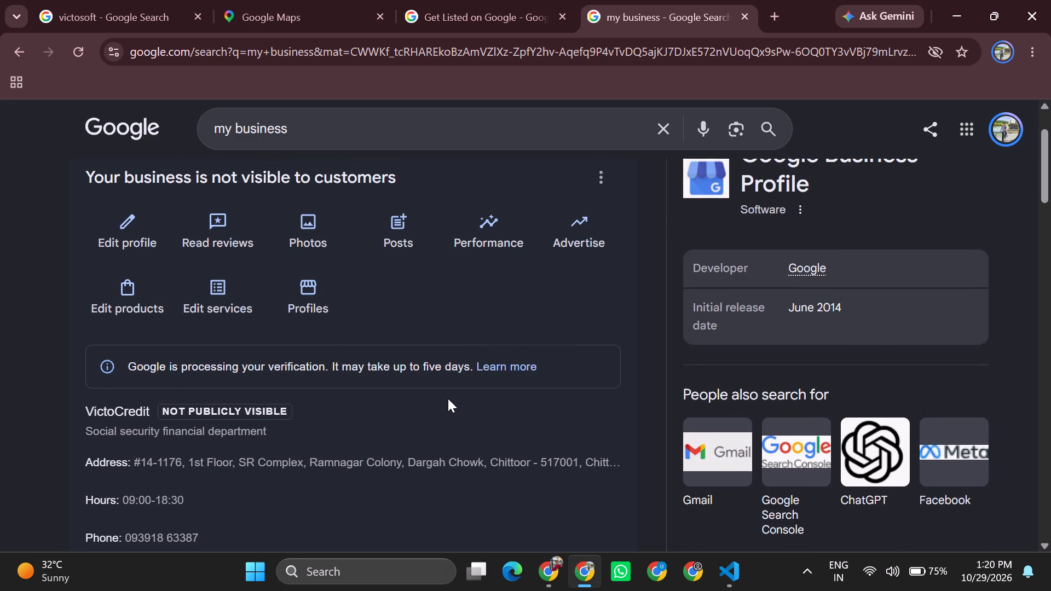
scroll(448, 398, "up", 1)
Return to the victosoft search results and close the VictoSoft business information window.
left_click(504, 4)
left_click(471, 47)
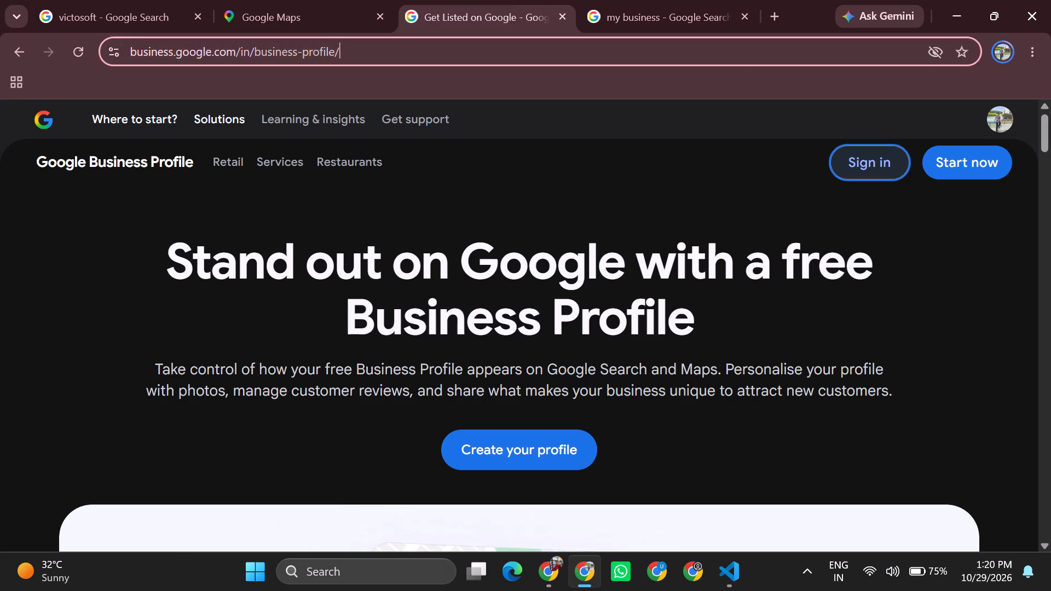
left_click(174, 5)
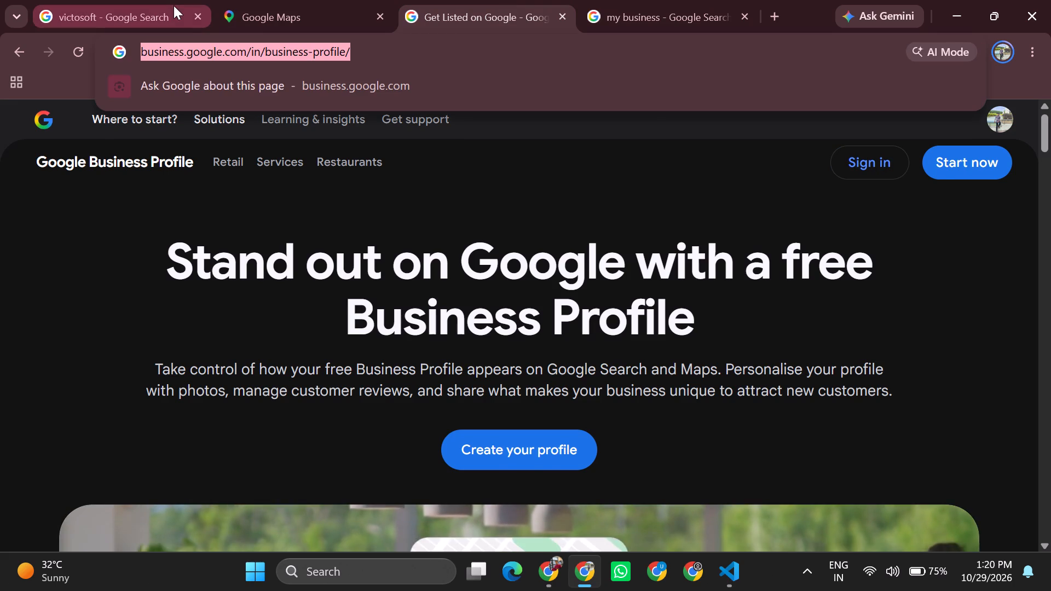
left_click(787, 172)
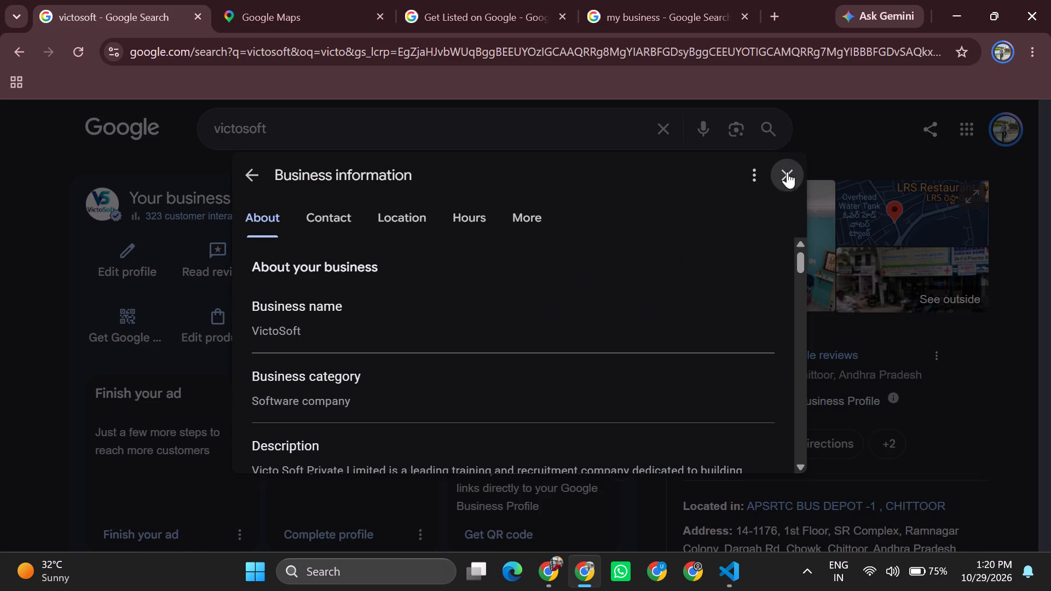